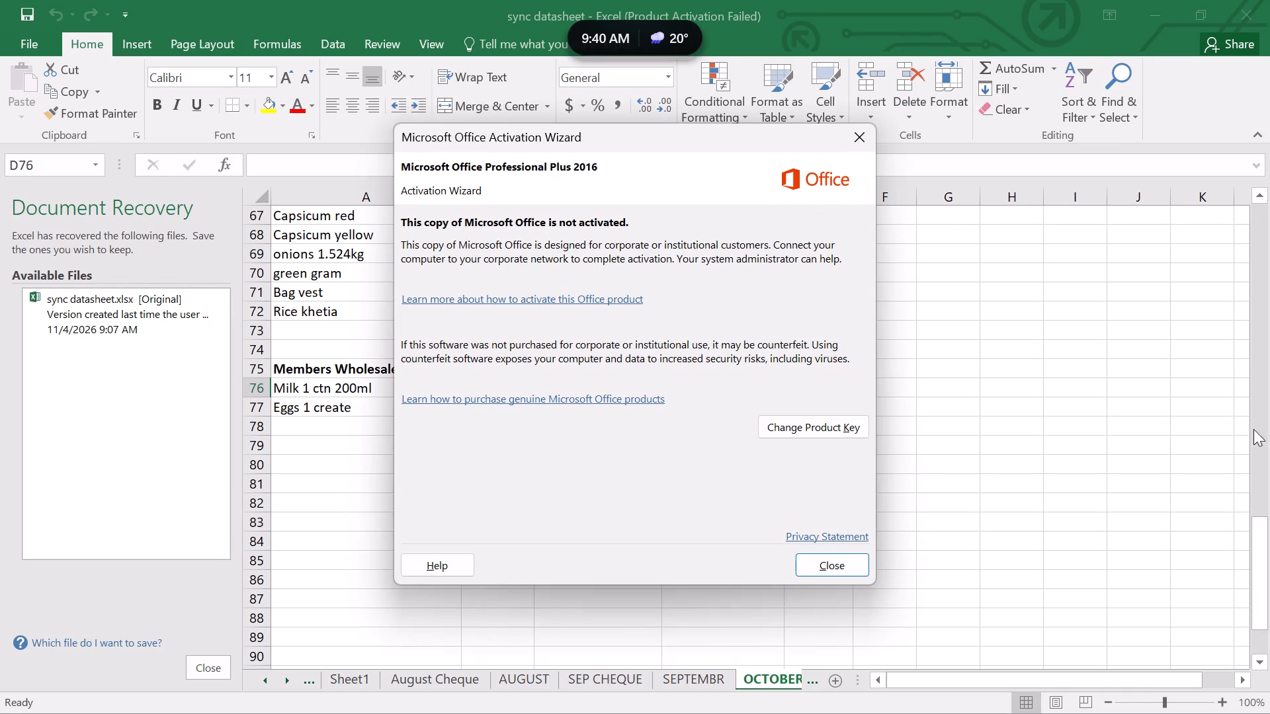
# Dismiss the Office activation wizard to get back to the workbook.
pyautogui.click(850, 560)
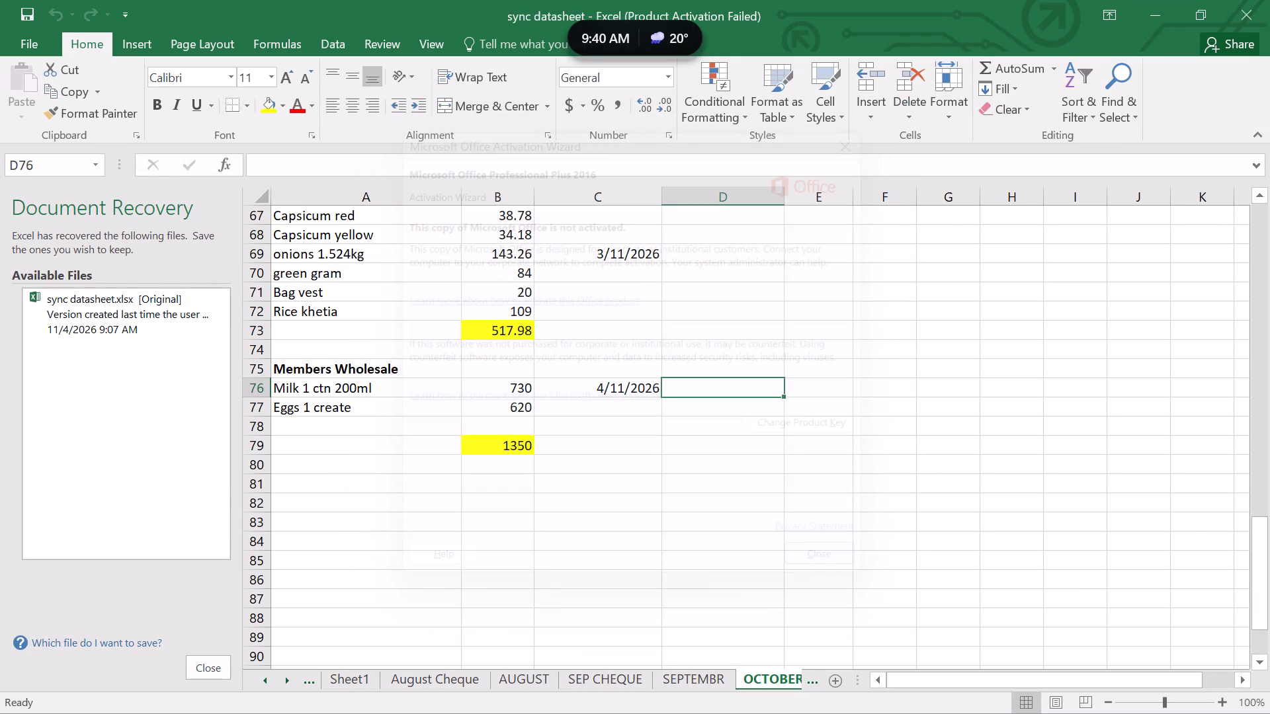
# Review the October sheet's entries, from the salaries and utility bills down to the Members Wholesale purchases.
pyautogui.moveTo(1263, 566); pyautogui.dragTo(1255, 449)
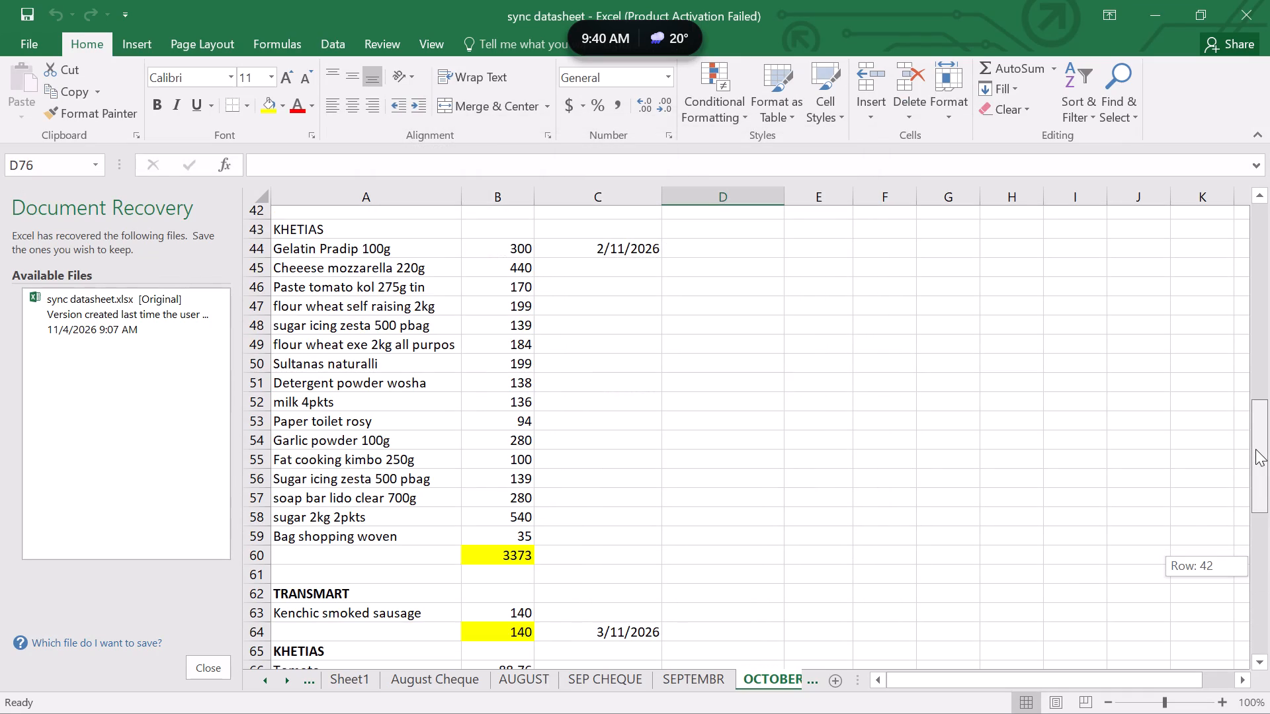
pyautogui.moveTo(1255, 449); pyautogui.dragTo(1261, 216)
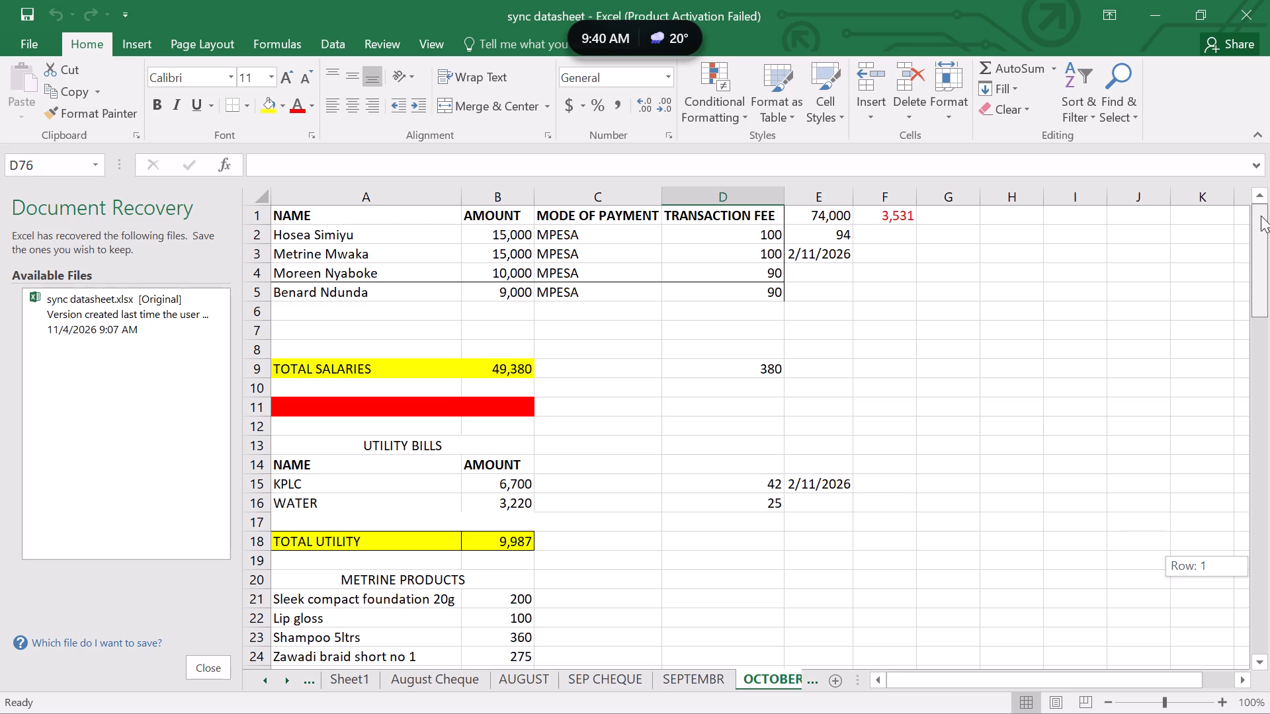
pyautogui.moveTo(1261, 216); pyautogui.dragTo(1266, 488)
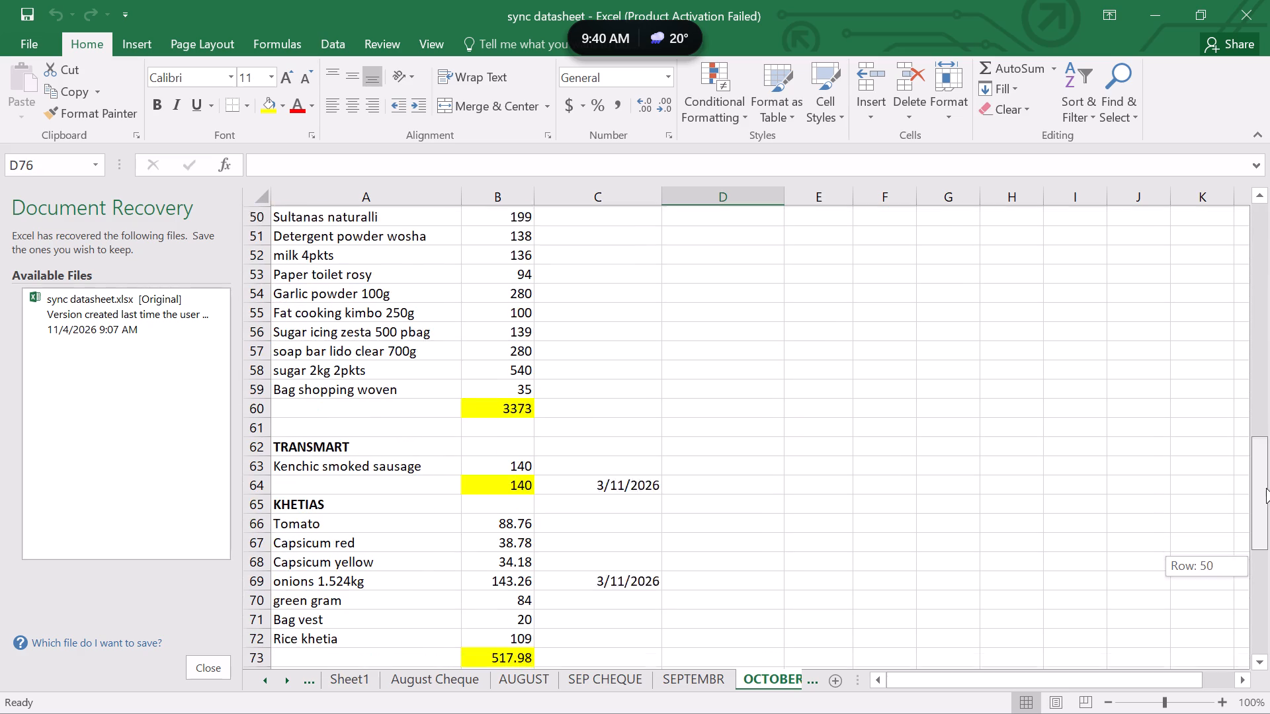
pyautogui.moveTo(1266, 488); pyautogui.dragTo(1260, 563)
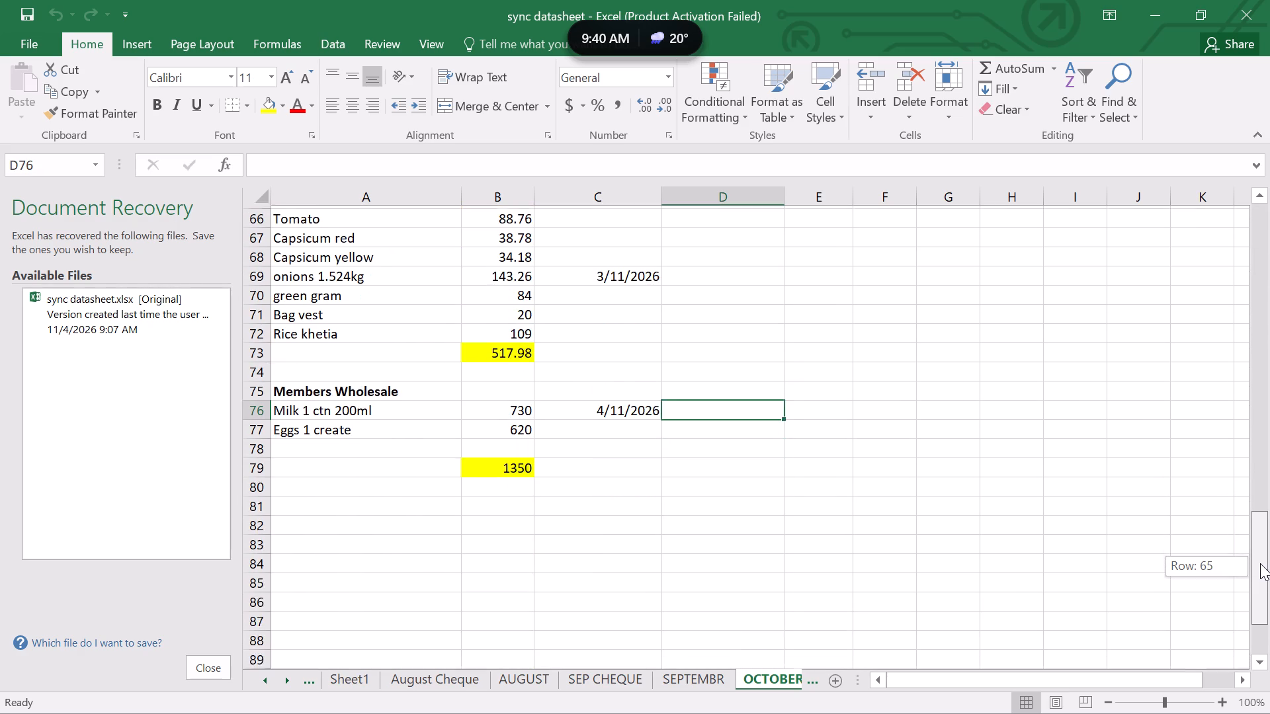
pyautogui.moveTo(1260, 563); pyautogui.dragTo(1261, 586)
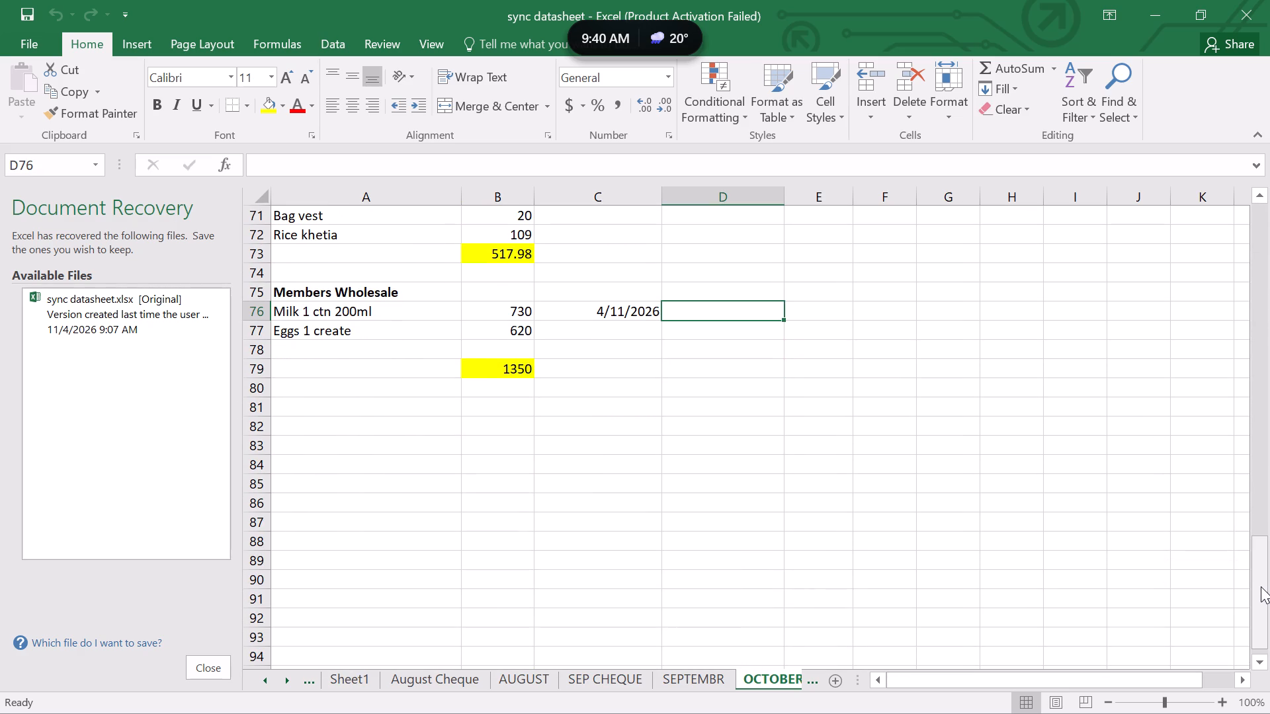
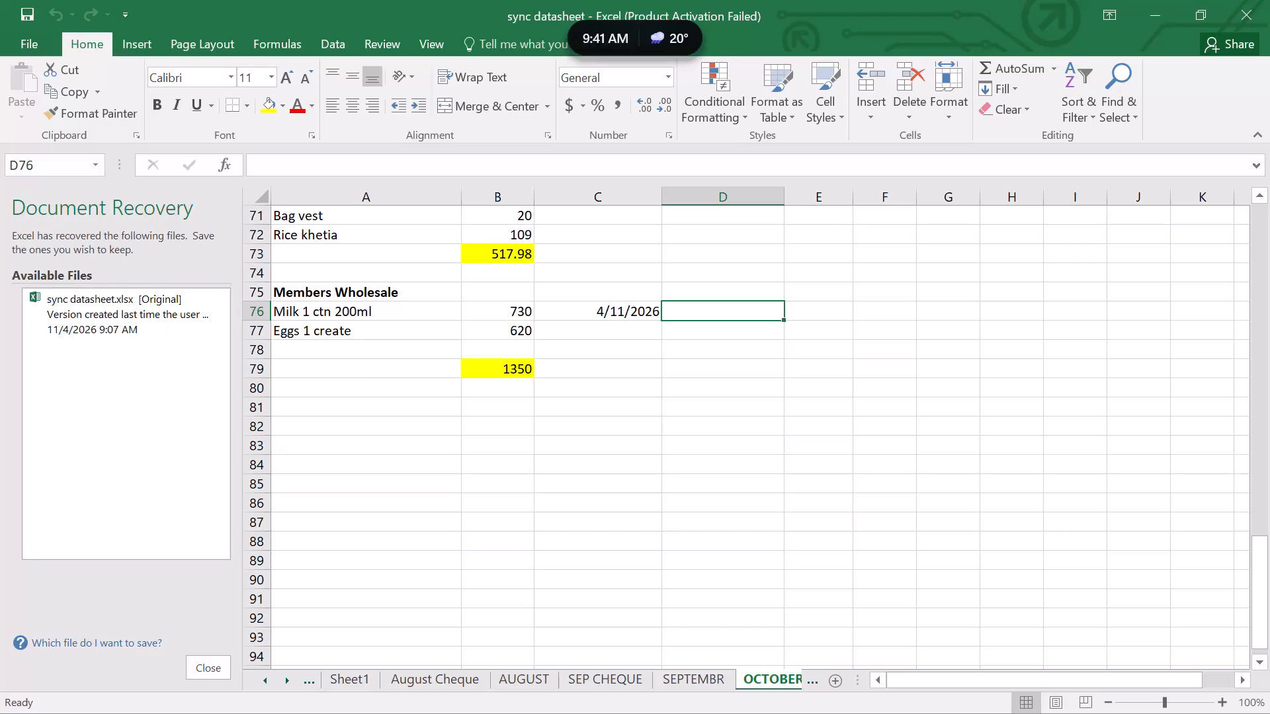
# Enter the shop heading TRANSMART in capitals in cell A81, below the Members Wholesale section.
pyautogui.doubleClick(341, 405)
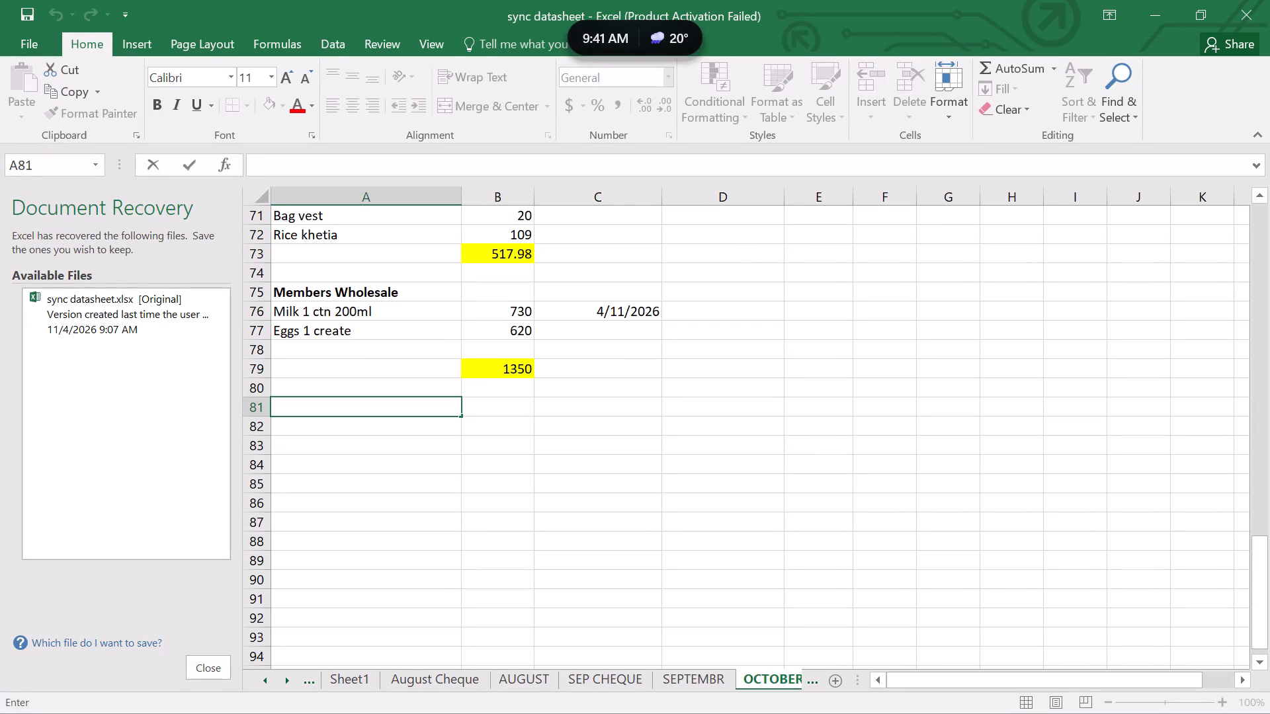
pyautogui.hotkey('shift', 't')
pyautogui.write('rans')
pyautogui.write('mart')
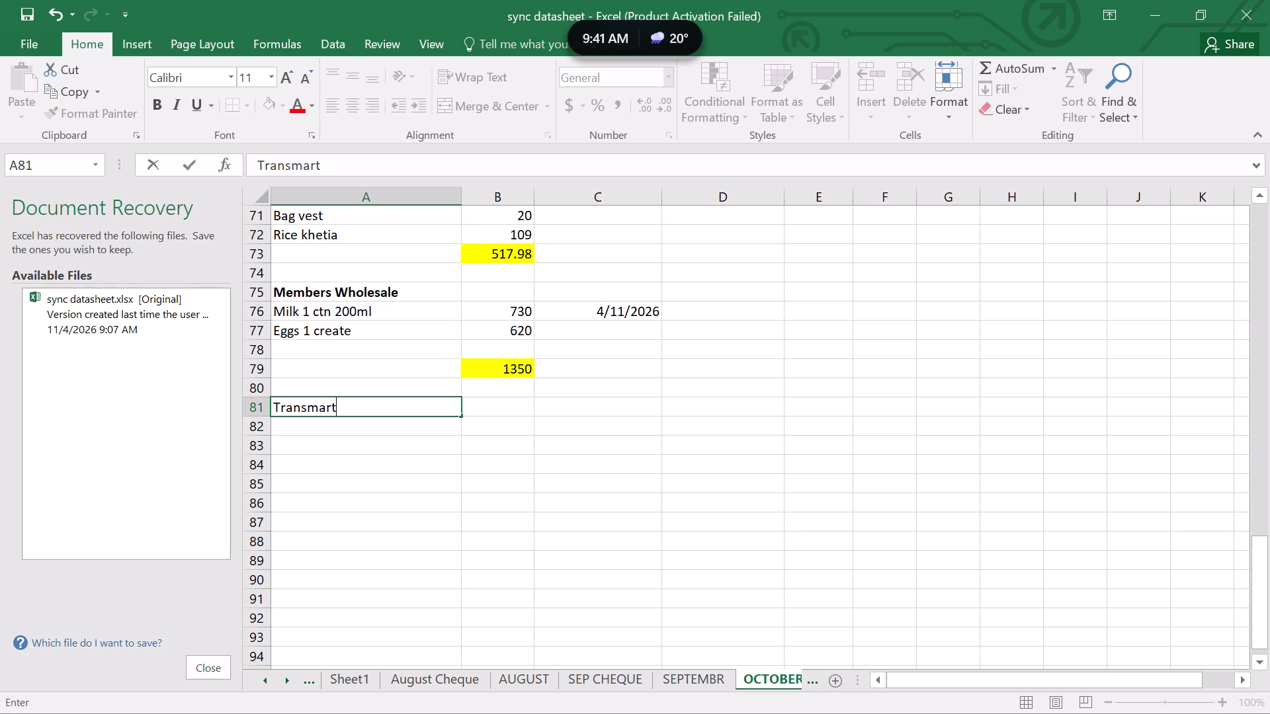
pyautogui.press('BackSpace')
pyautogui.press('BackSpace')
pyautogui.press('BackSpace')
pyautogui.press('BackSpace')
pyautogui.press('BackSpace')
pyautogui.press('BackSpace')
pyautogui.press('BackSpace')
pyautogui.press('BackSpace')
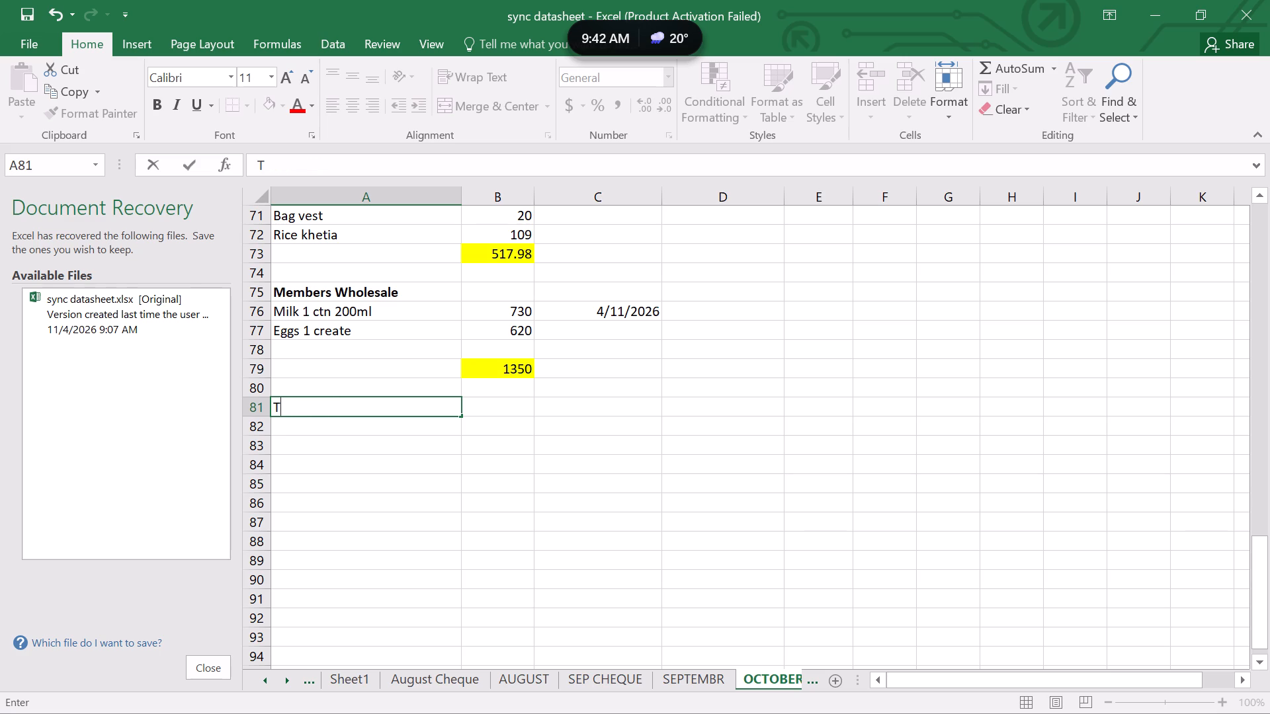
pyautogui.press('Tab')
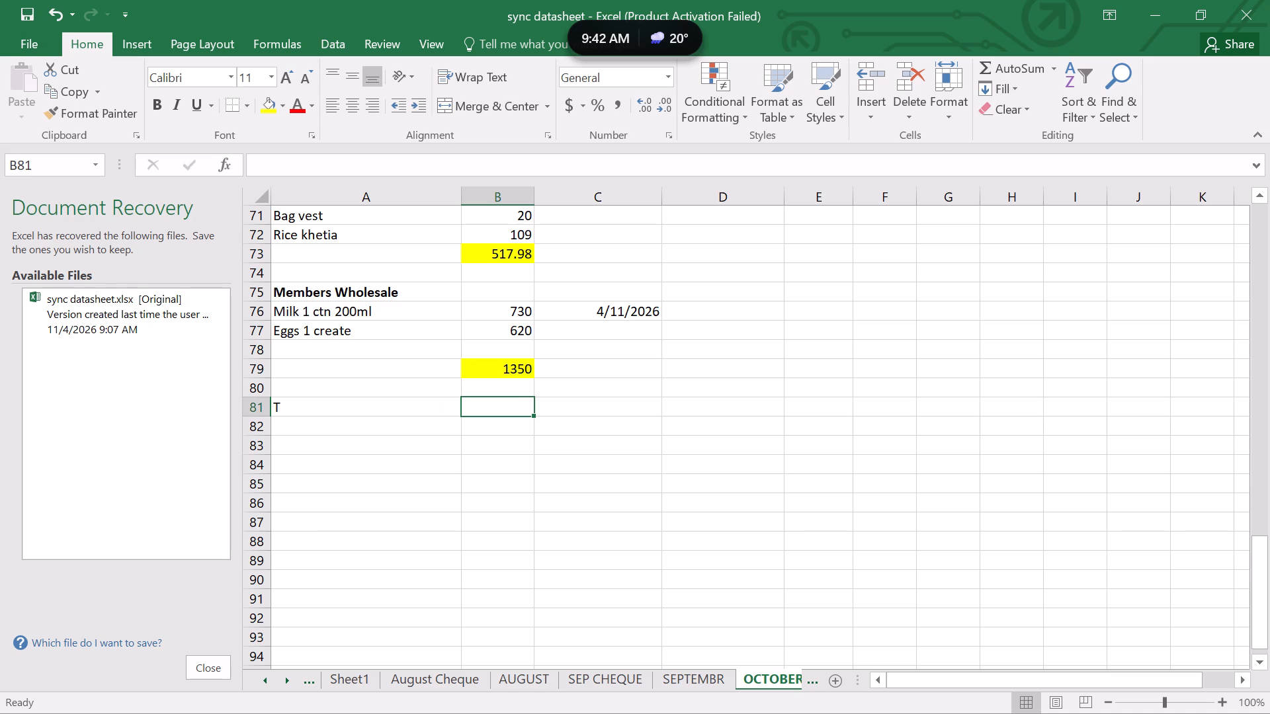
pyautogui.click(341, 405)
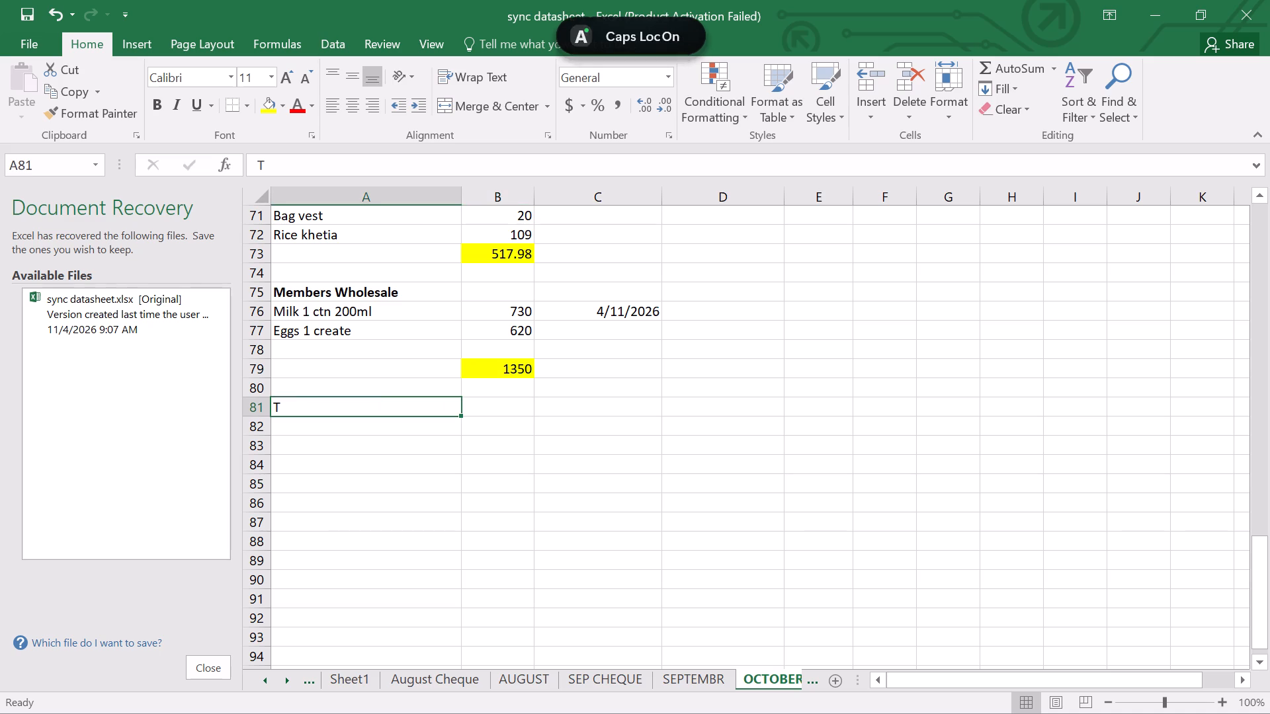
pyautogui.doubleClick(341, 405)
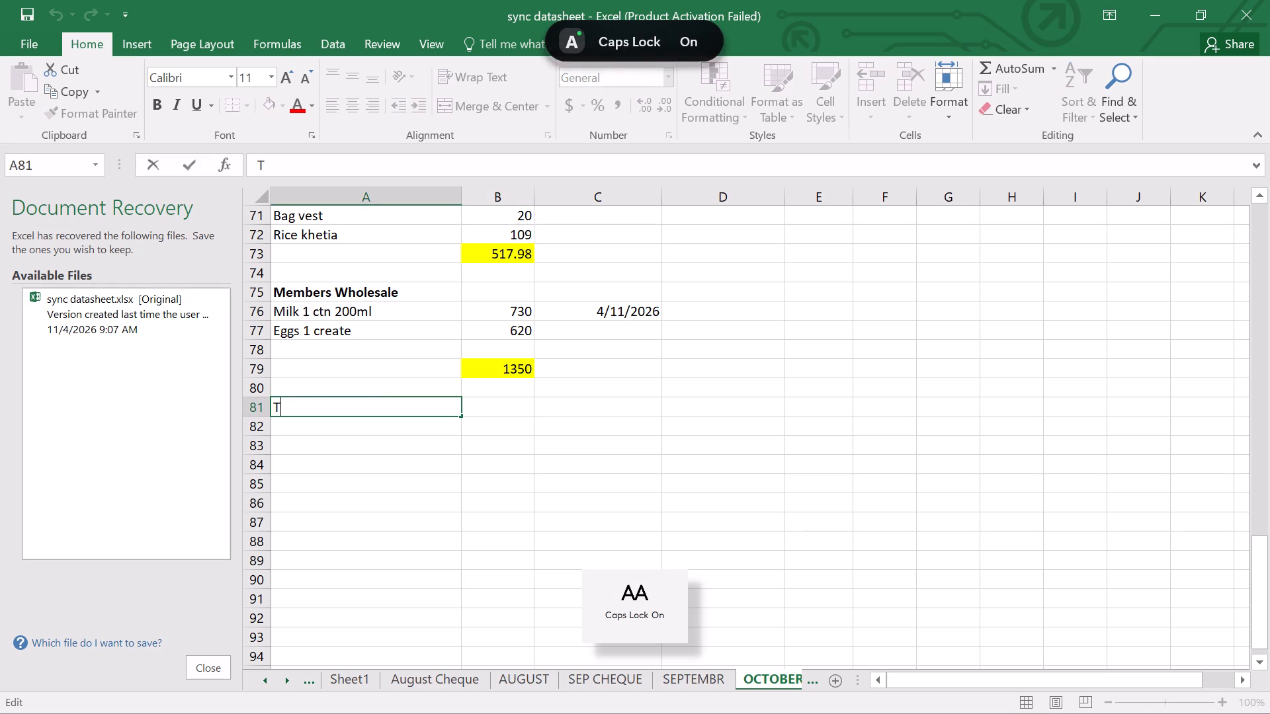
pyautogui.write('RANS')
pyautogui.write('MART')
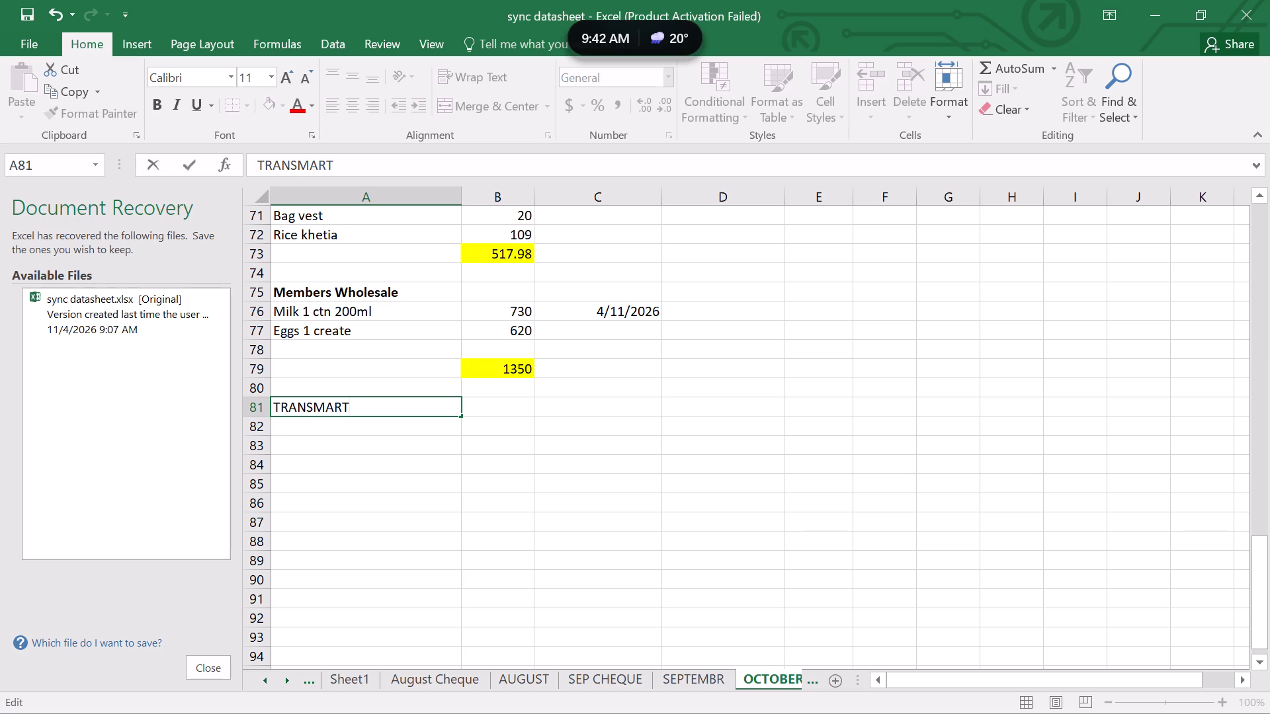
# Add the item Greek Style Yoghurt Natural under the TRANSMART heading in row 82, with an amount of 179.
pyautogui.click(345, 430)
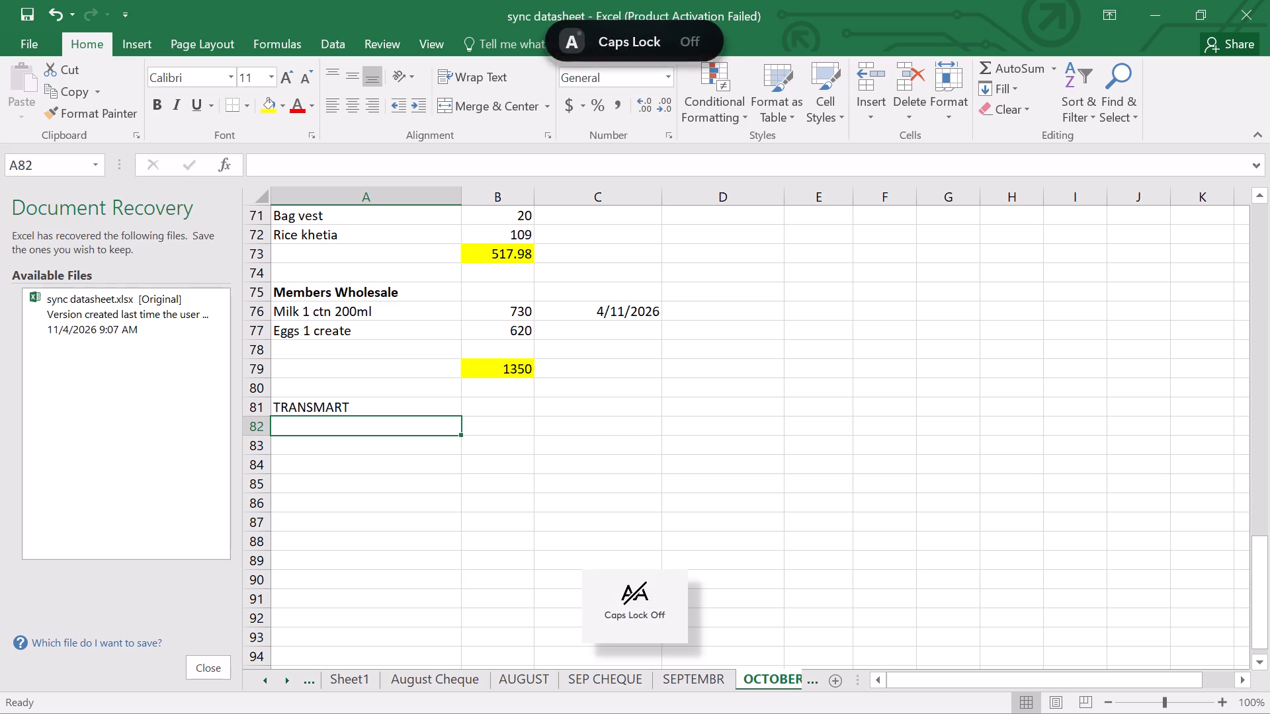
pyautogui.hotkey('shift', 'g')
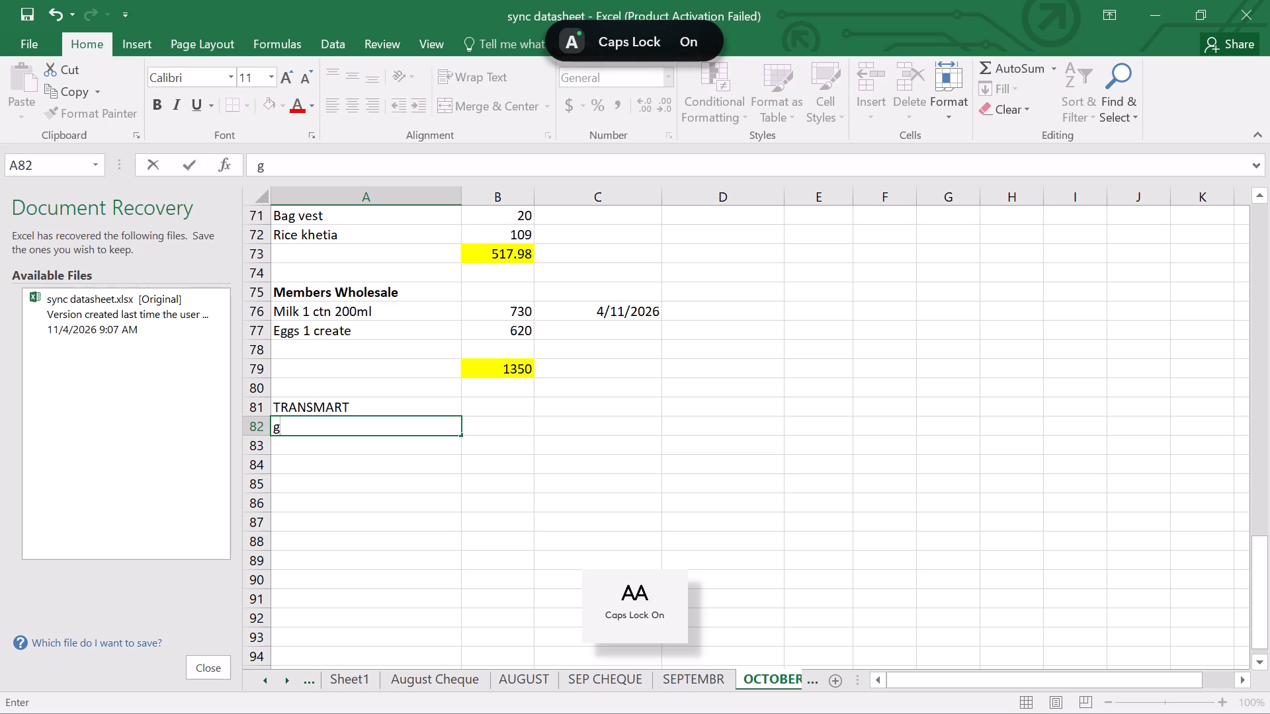
pyautogui.write('Gr')
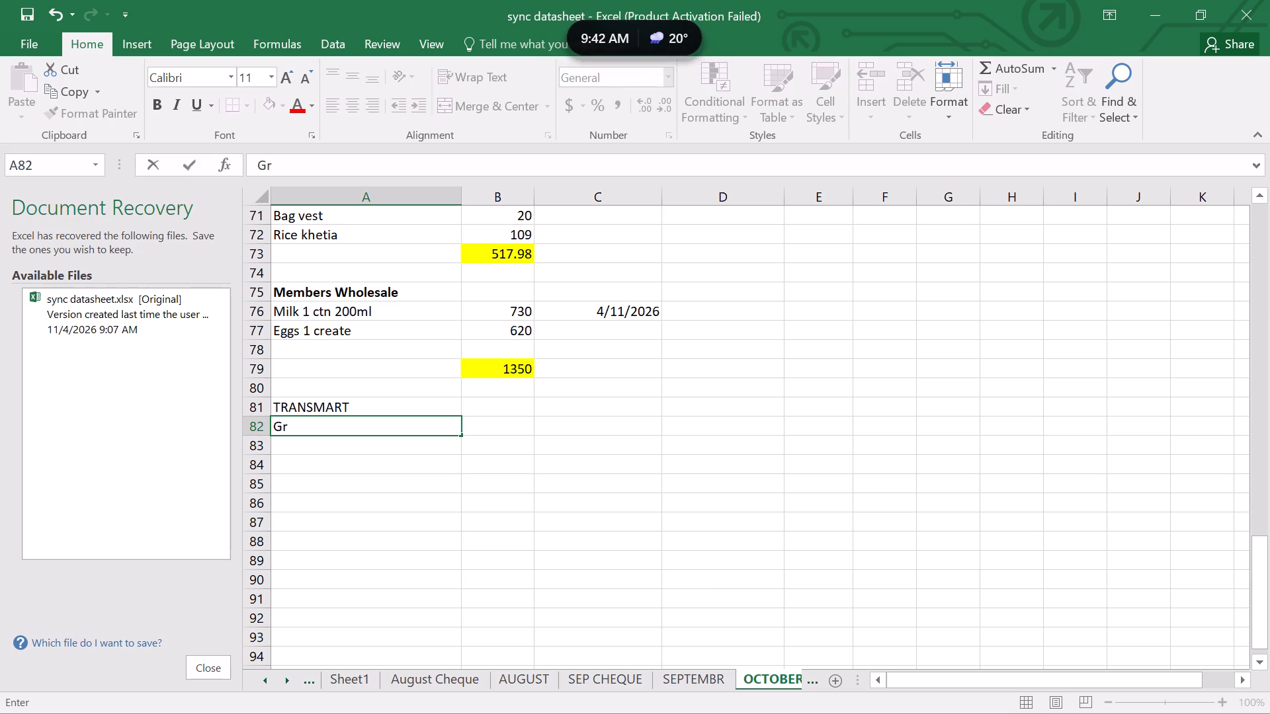
pyautogui.write('ee')
pyautogui.write('k')
pyautogui.press('space')
pyautogui.hotkey('shift', 's')
pyautogui.write('tyle')
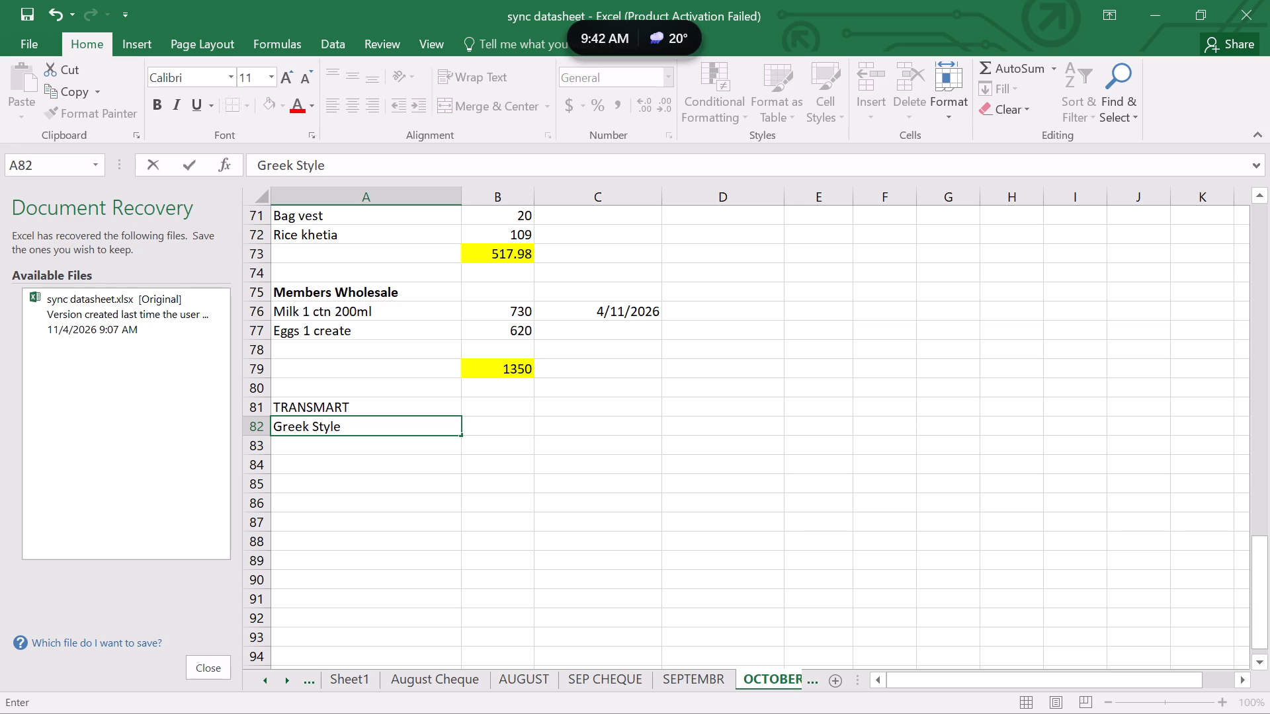
pyautogui.press('space')
pyautogui.write('You')
pyautogui.press('BackSpace')
pyautogui.press('g')
pyautogui.press('h')
pyautogui.press('u')
pyautogui.write('rt')
pyautogui.press('space')
pyautogui.write('Natural')
pyautogui.click(492, 425)
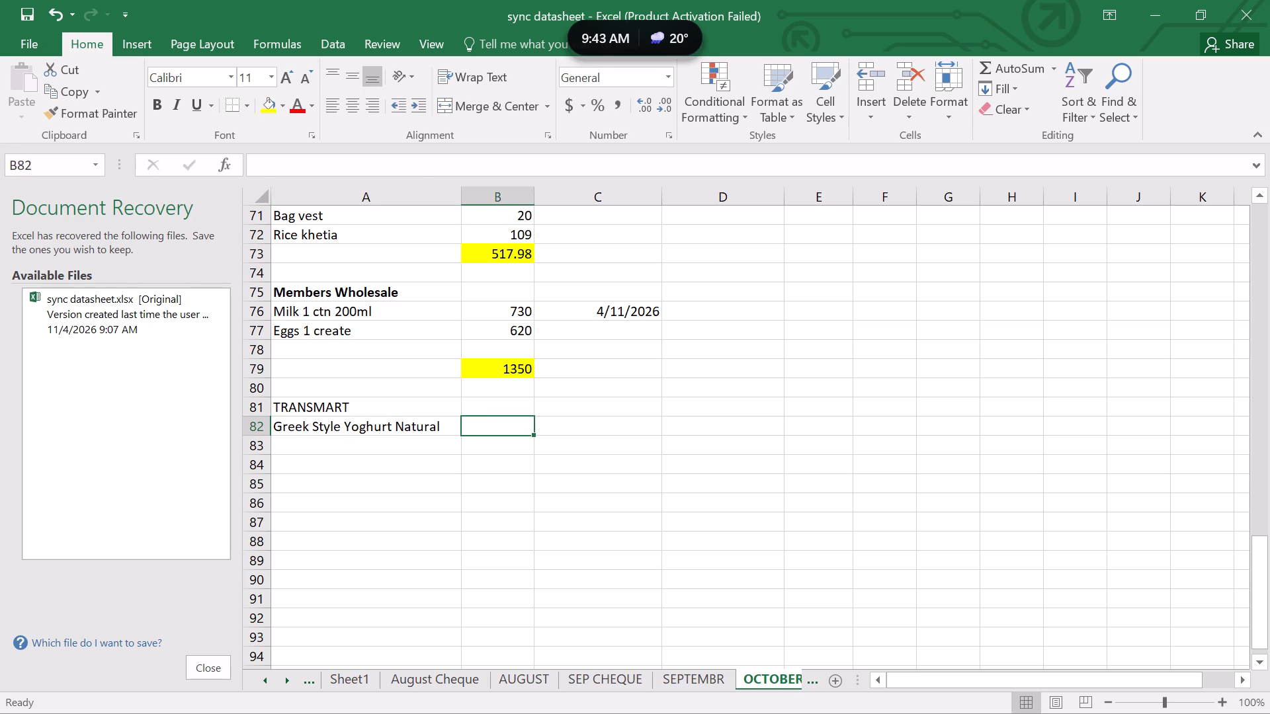
pyautogui.write('17')
pyautogui.press('9')
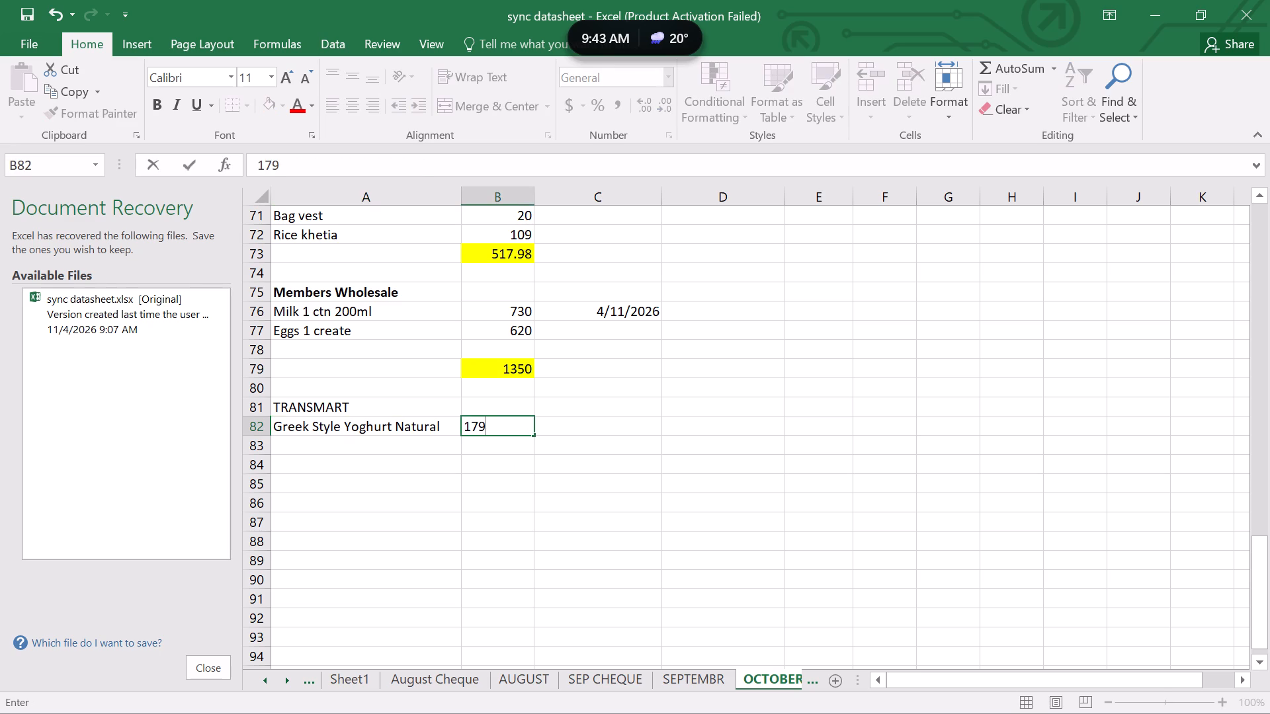
# Enter the heading MUNICPAL MARKET in capitals in cell A84, leaving a row free below the yoghurt entry.
pyautogui.click(417, 463)
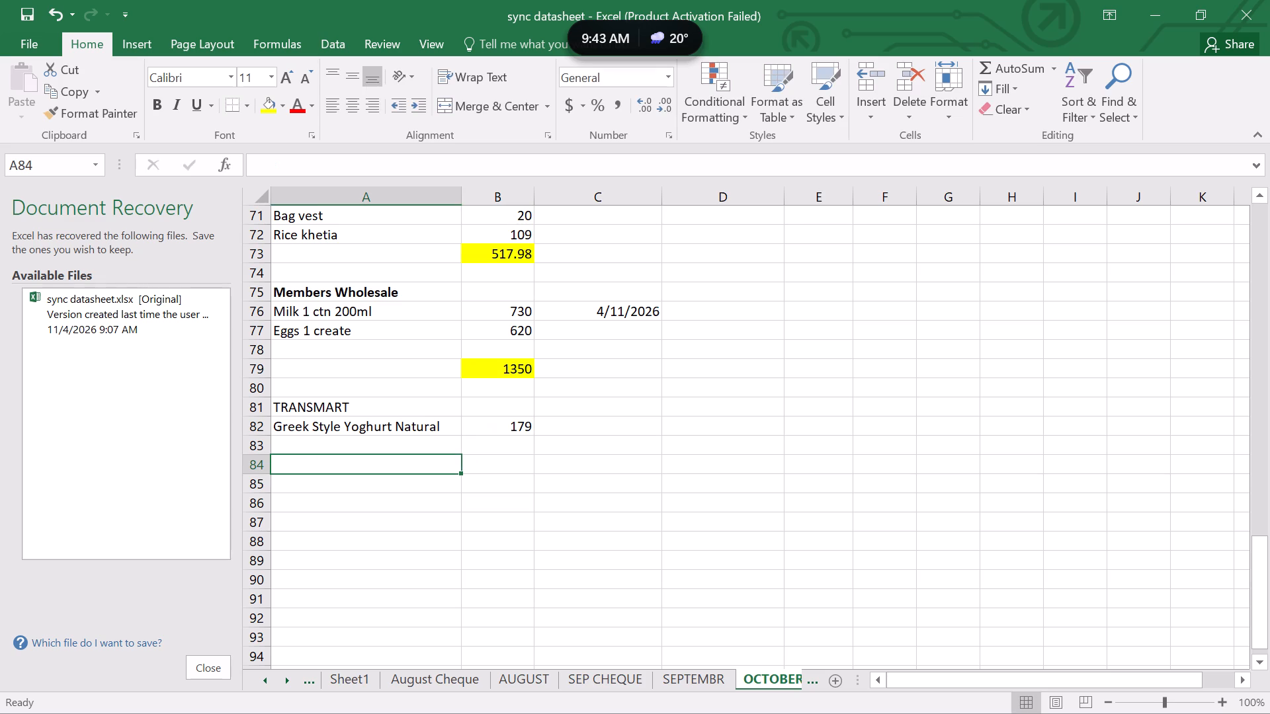
pyautogui.doubleClick(403, 463)
pyautogui.hotkey('shift', 'm')
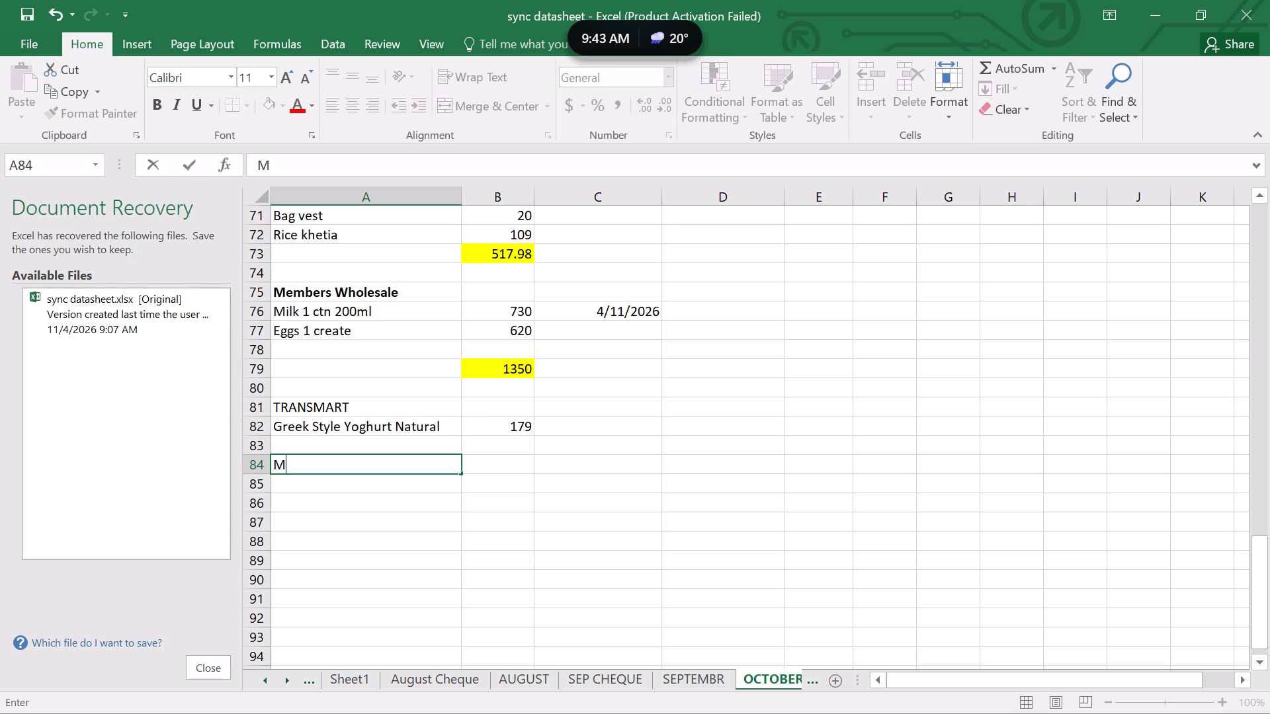
pyautogui.write('un')
pyautogui.press('BackSpace')
pyautogui.press('BackSpace')
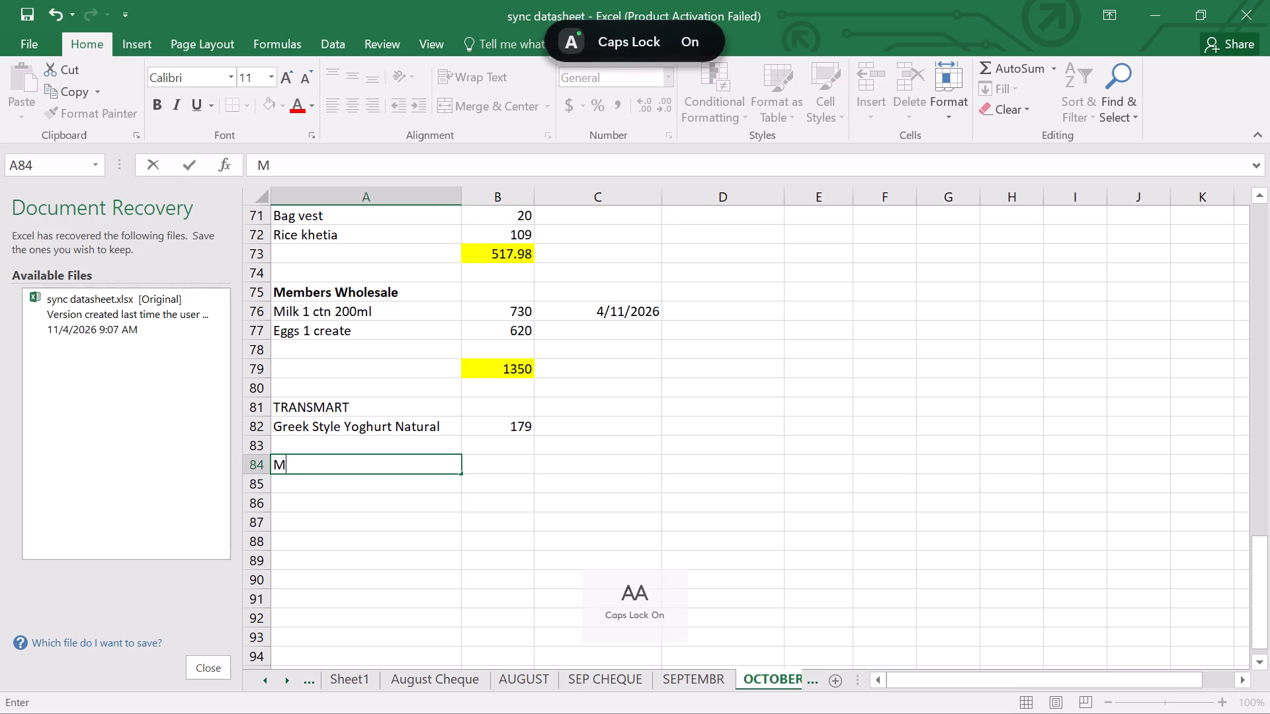
pyautogui.write('UNI')
pyautogui.write('CPAL')
pyautogui.press('space')
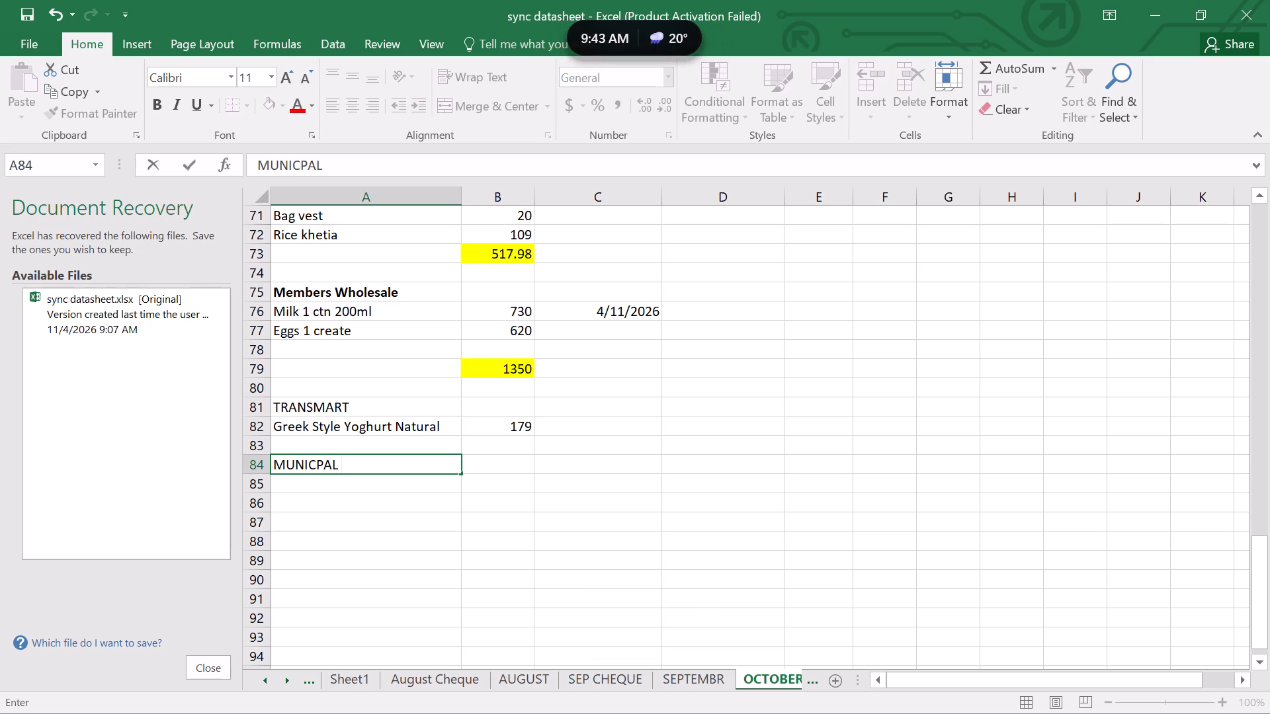
pyautogui.write('MARKRE=')
pyautogui.press('BackSpace')
pyautogui.press('BackSpace')
pyautogui.press('BackSpace')
pyautogui.write('ET')
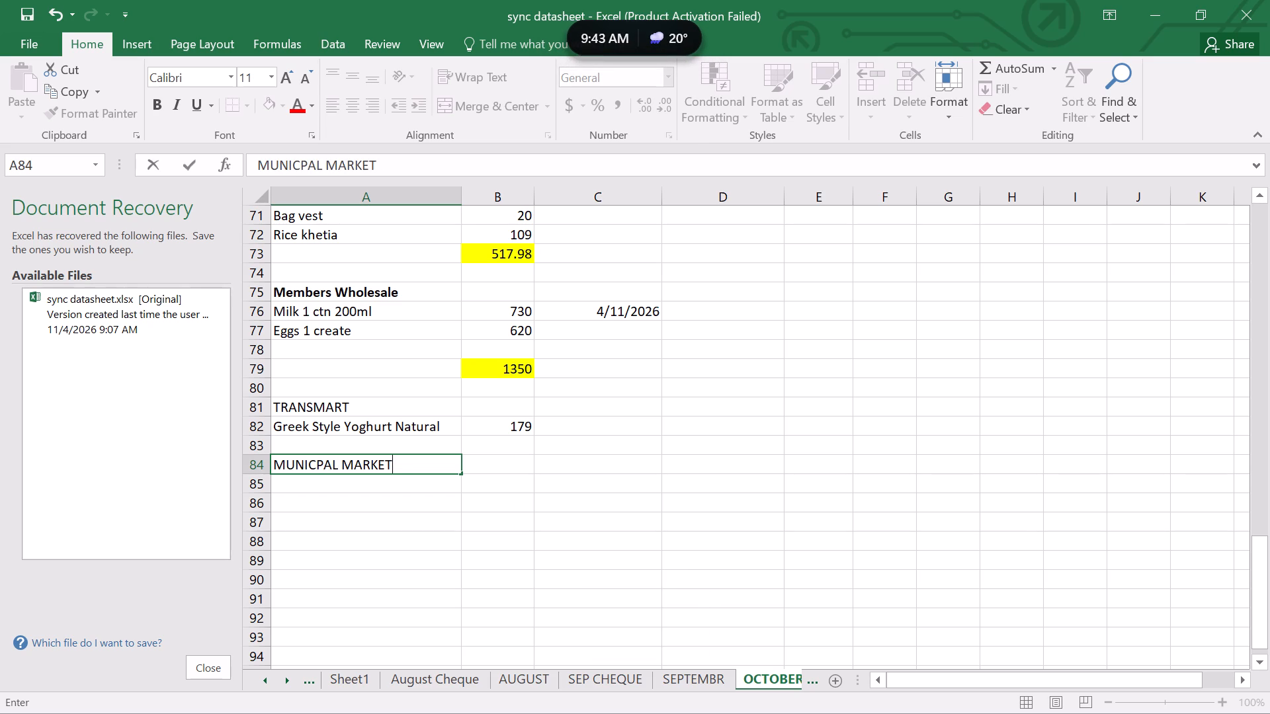
pyautogui.click(396, 484)
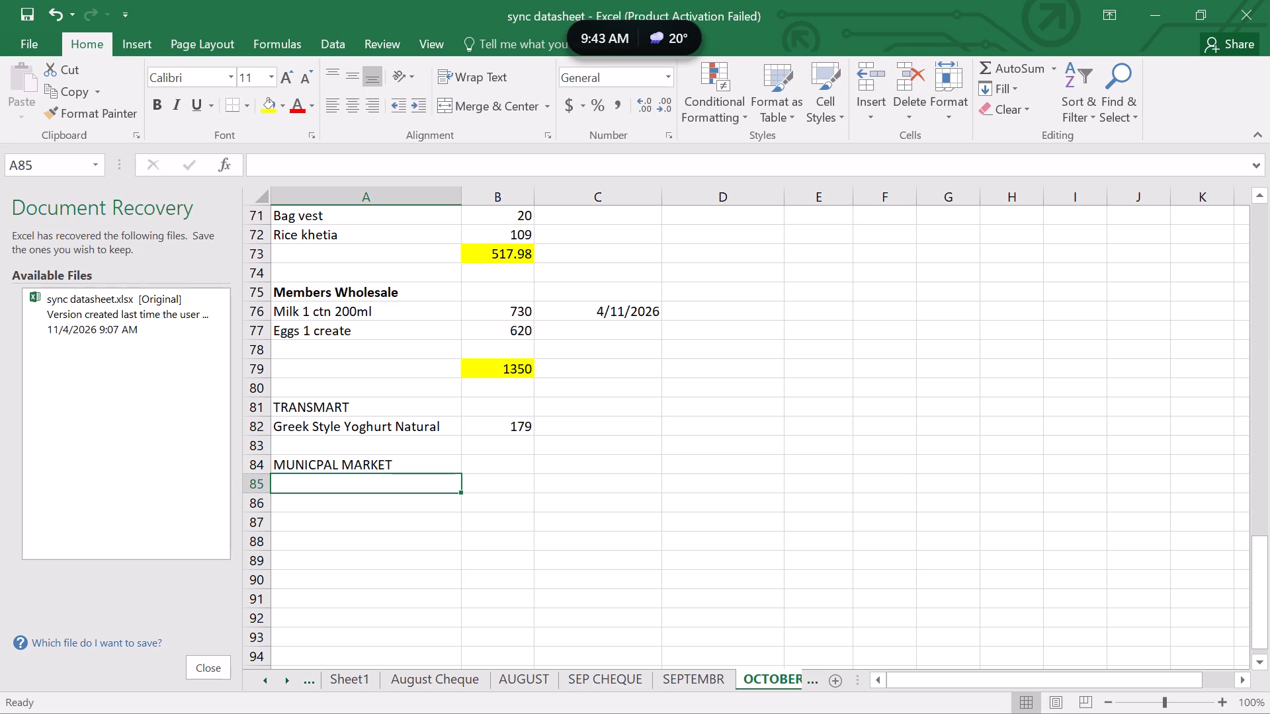
# Set the Members Wholesale amount for Eggs 1 create in cell B77 to 520.
pyautogui.click(521, 331)
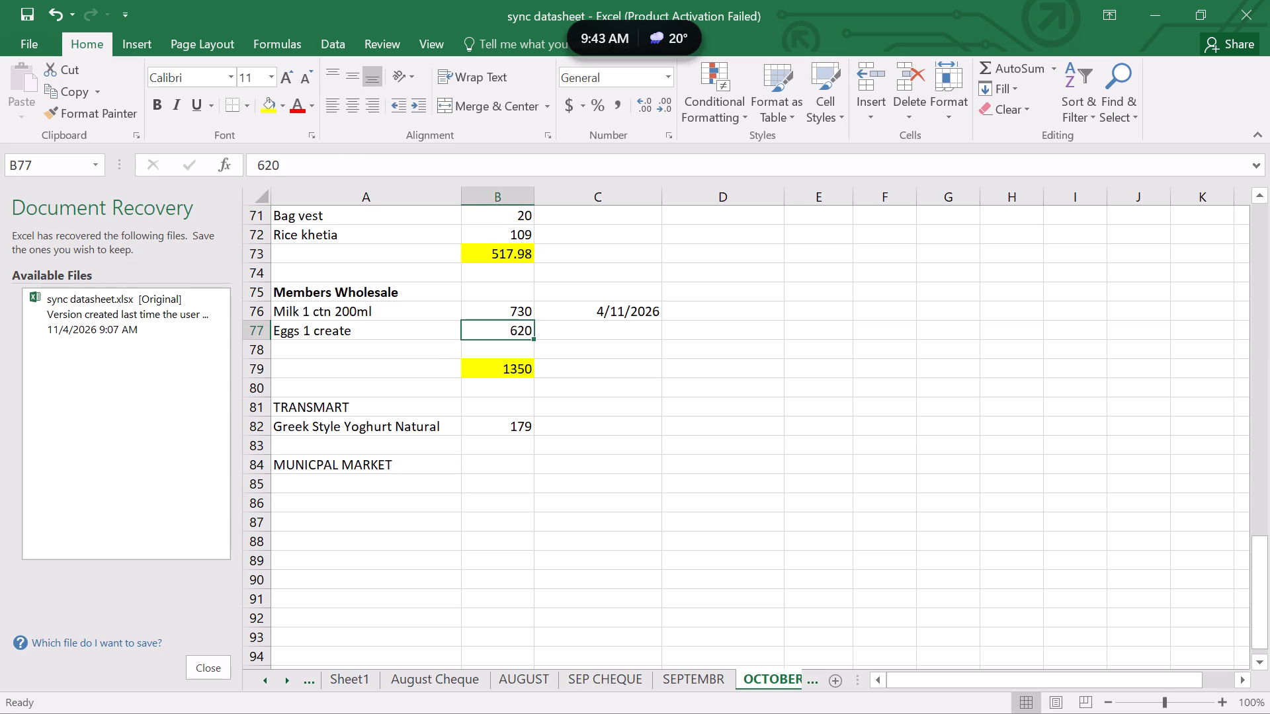
pyautogui.doubleClick(521, 331)
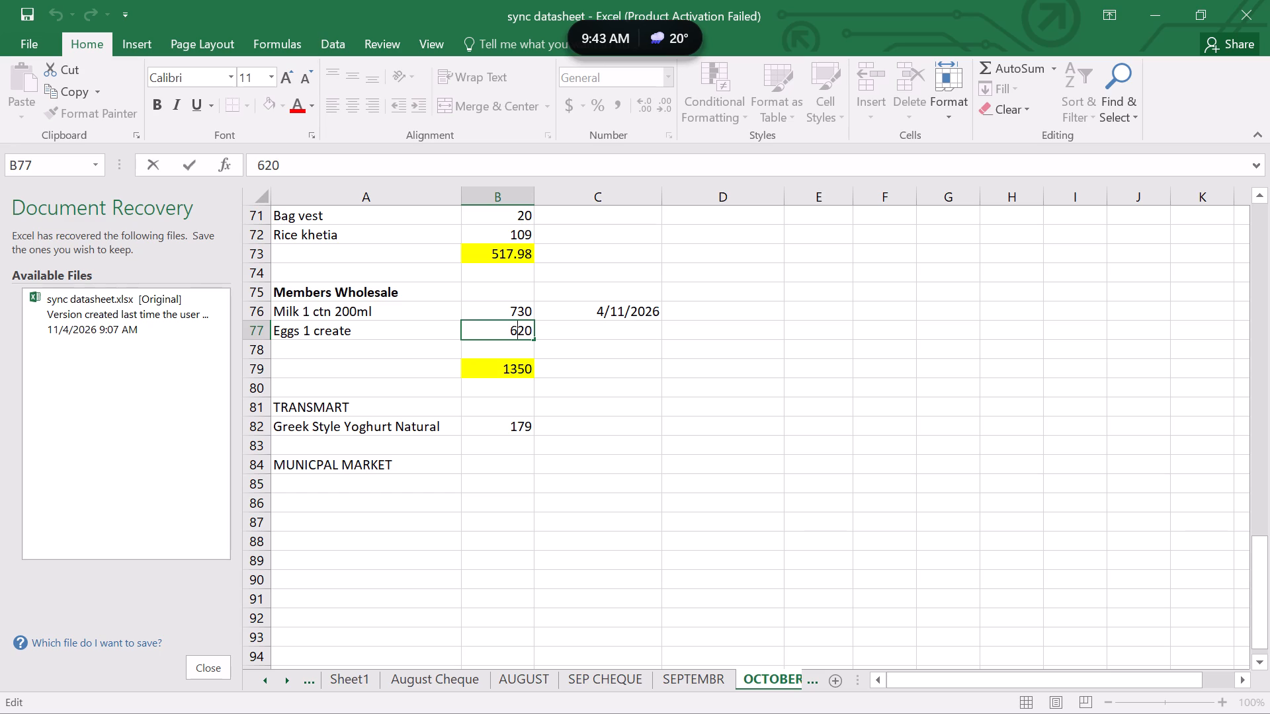
pyautogui.press('BackSpace')
pyautogui.press('5')
pyautogui.click(502, 468)
pyautogui.click(376, 489)
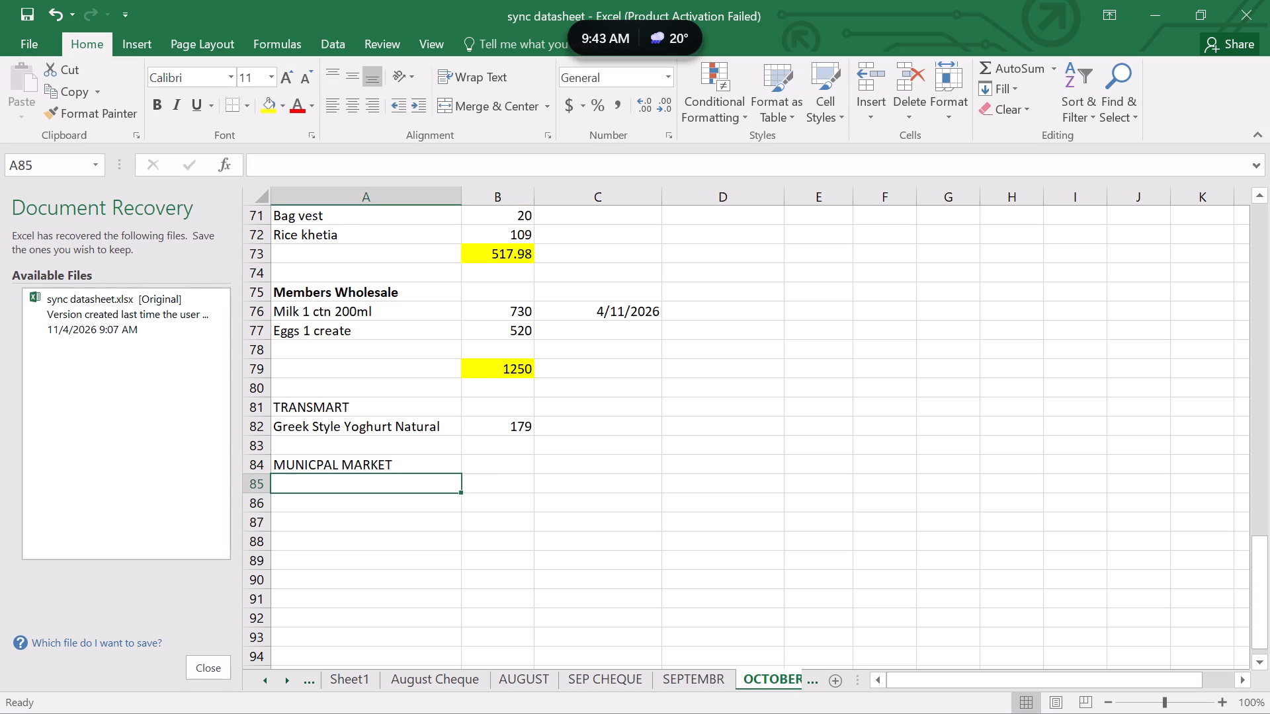
# Enter 179 in cell B83, directly beneath the yoghurt's amount in the TRANSMART section.
pyautogui.doubleClick(500, 444)
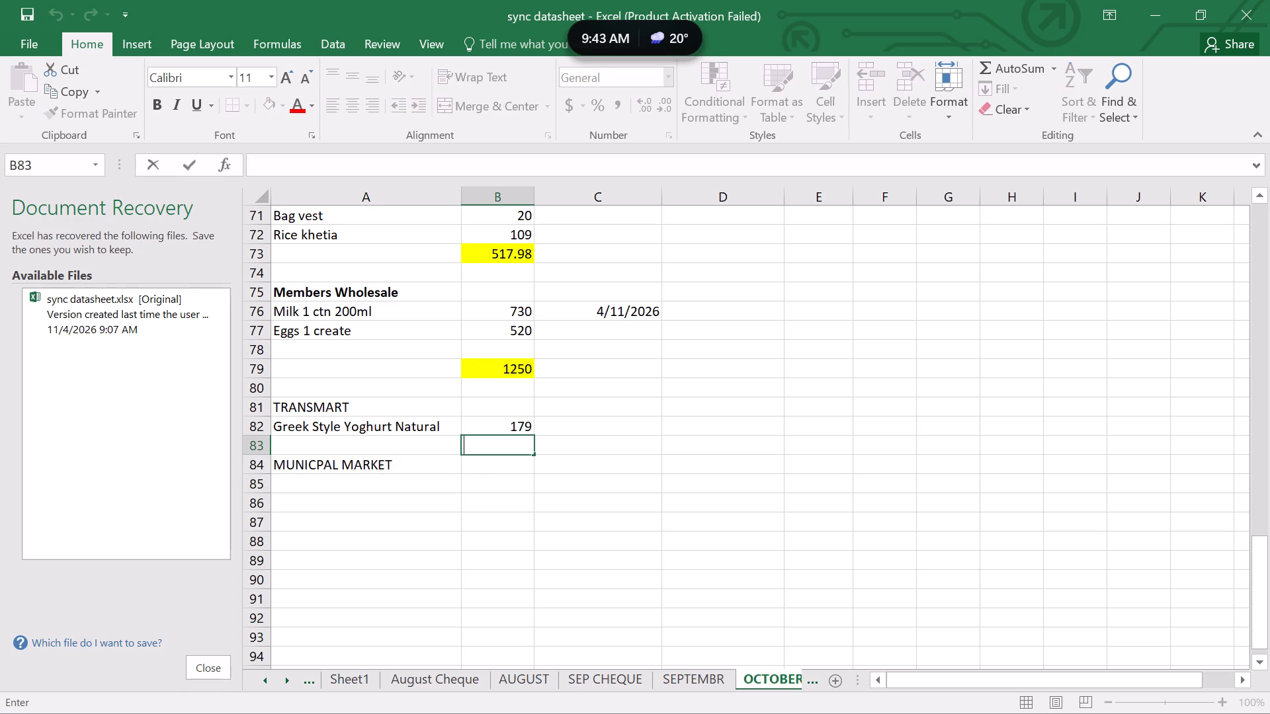
pyautogui.press('1')
pyautogui.write('79')
pyautogui.click(550, 446)
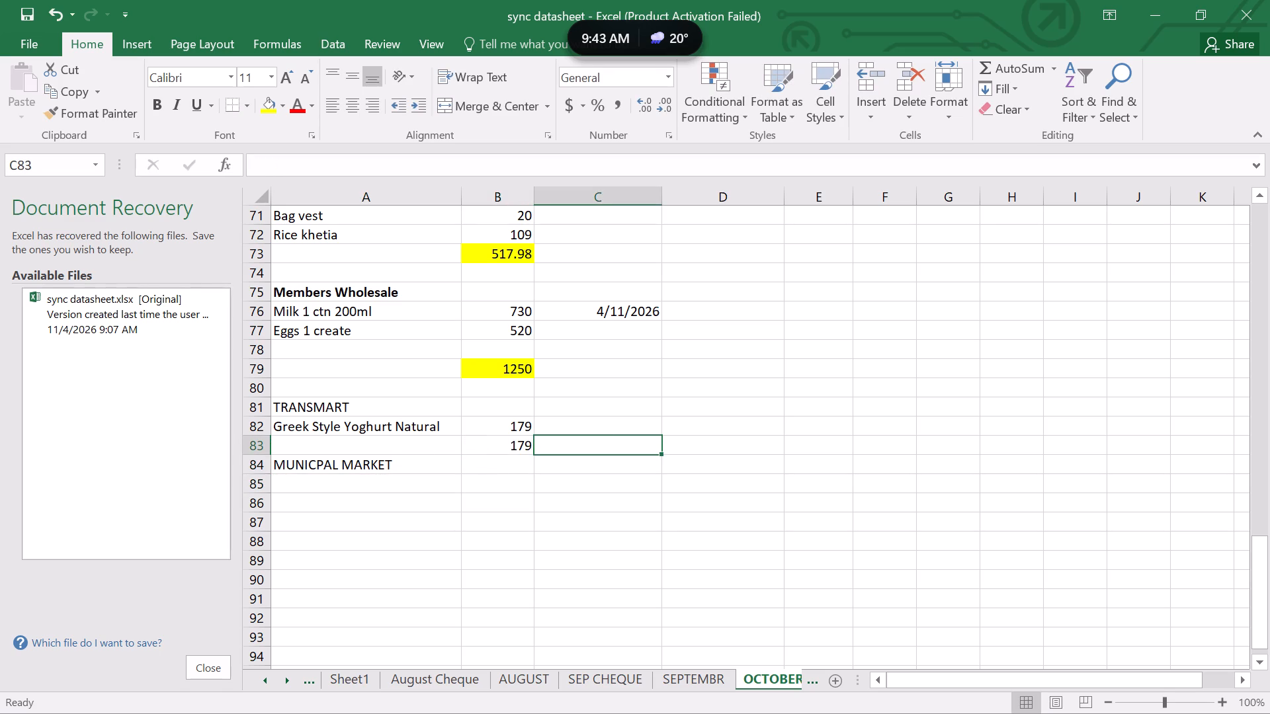
# Highlight the TRANSMART total of 179 in cell B83 with yellow fill.
pyautogui.click(518, 448)
pyautogui.click(265, 109)
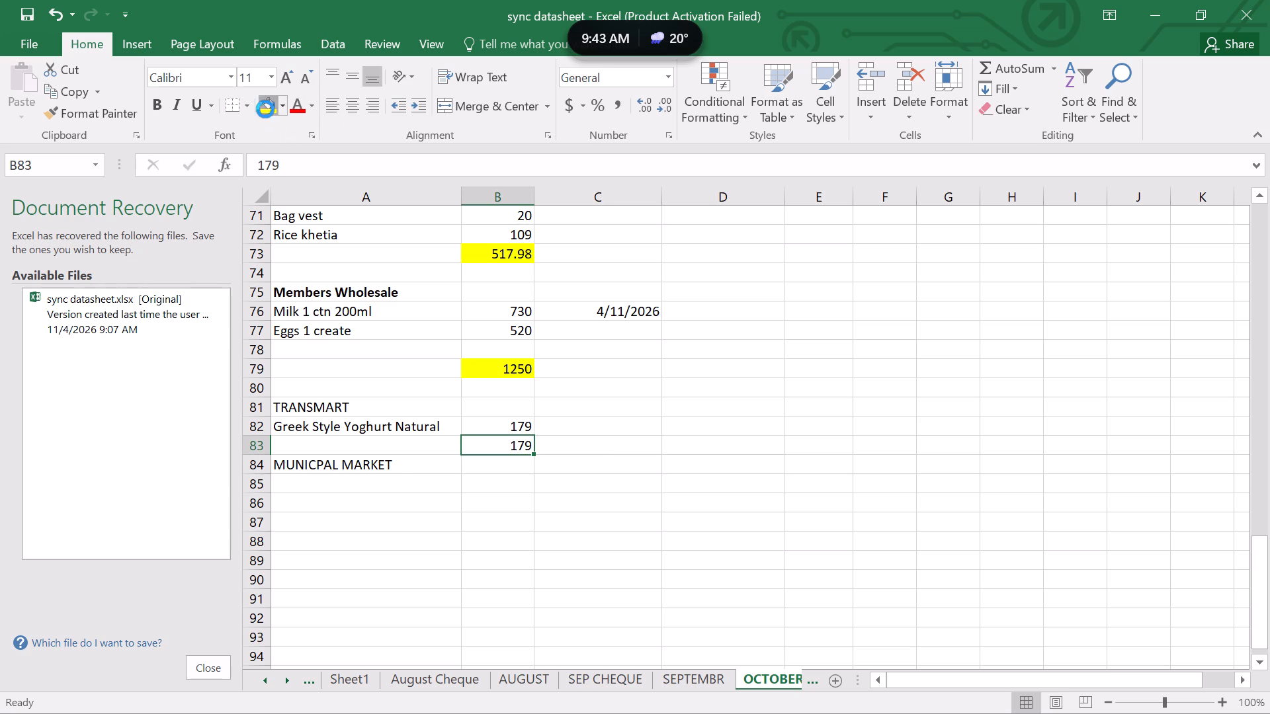
# Make the MUNICPAL MARKET heading in A84 and the TRANSMART heading in A81 bold.
pyautogui.click(342, 464)
pyautogui.click(157, 103)
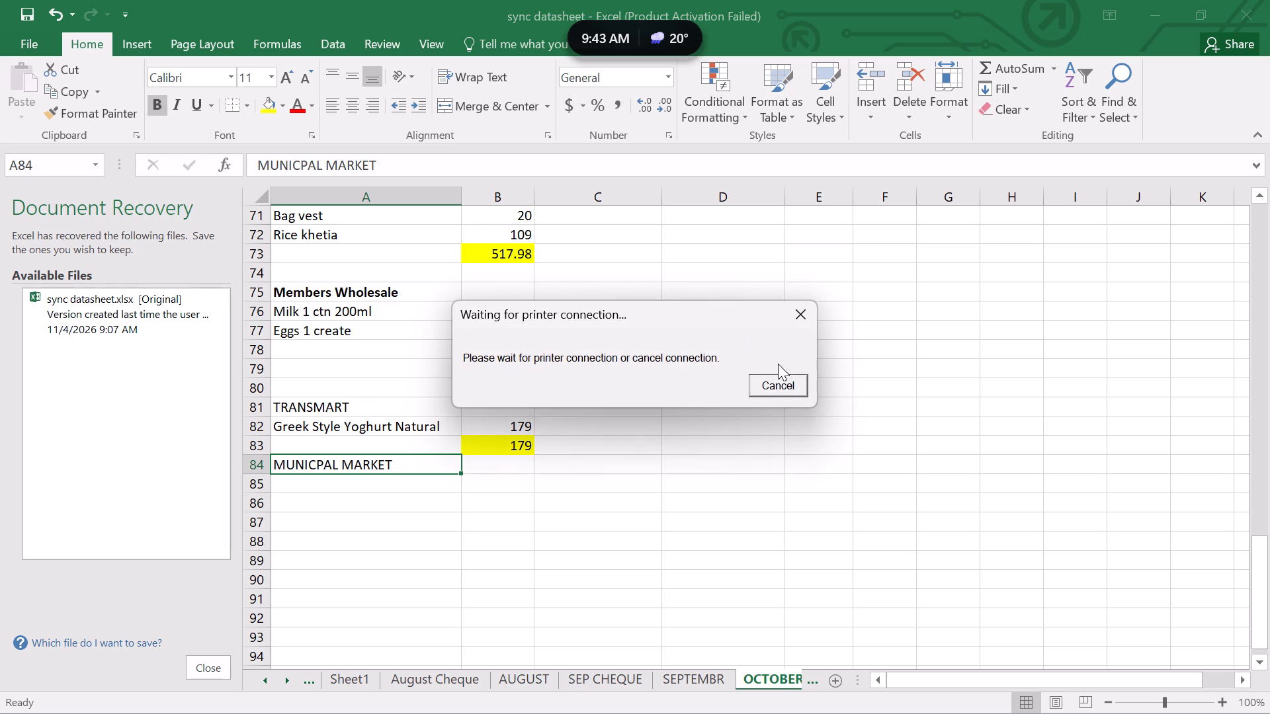
pyautogui.click(778, 383)
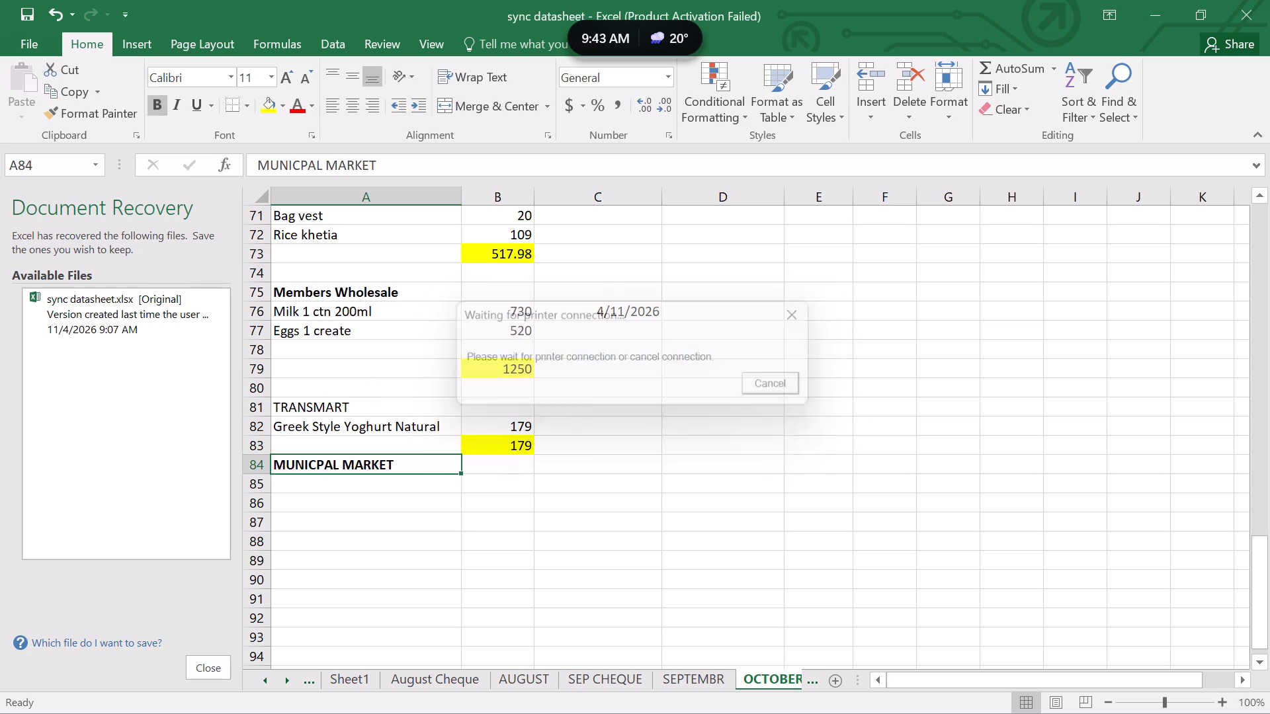
pyautogui.click(351, 410)
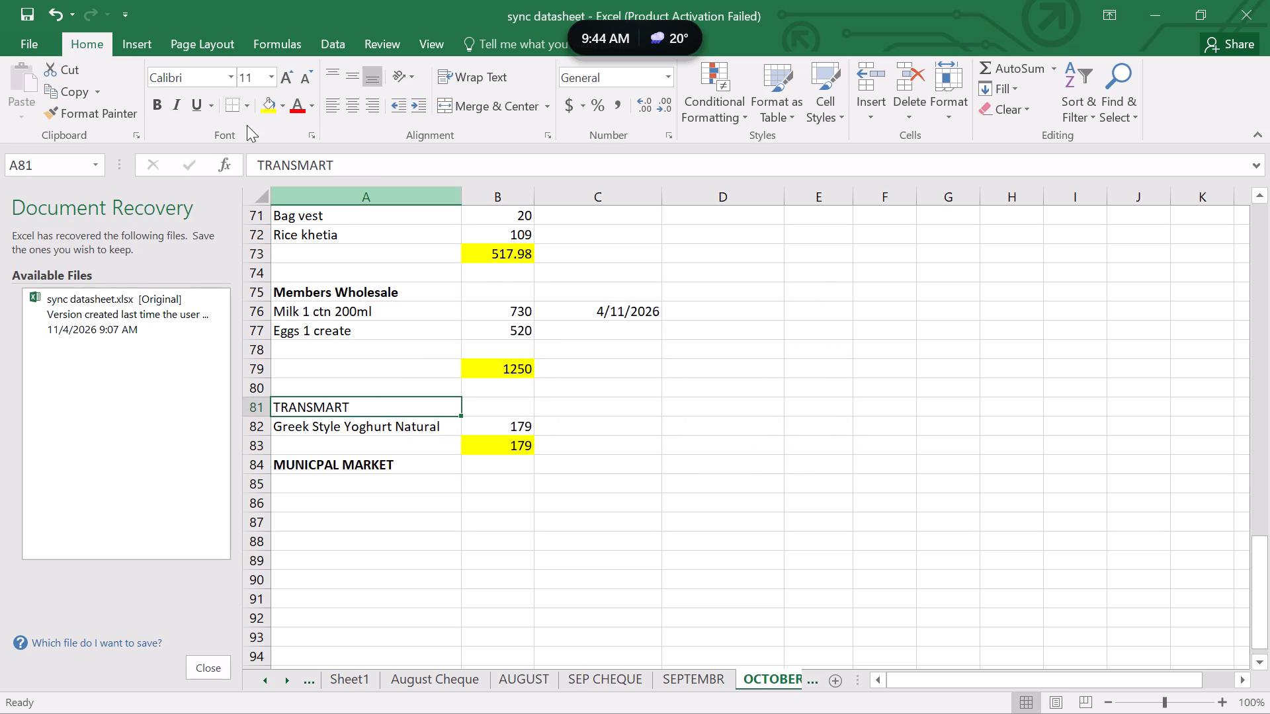
pyautogui.click(151, 96)
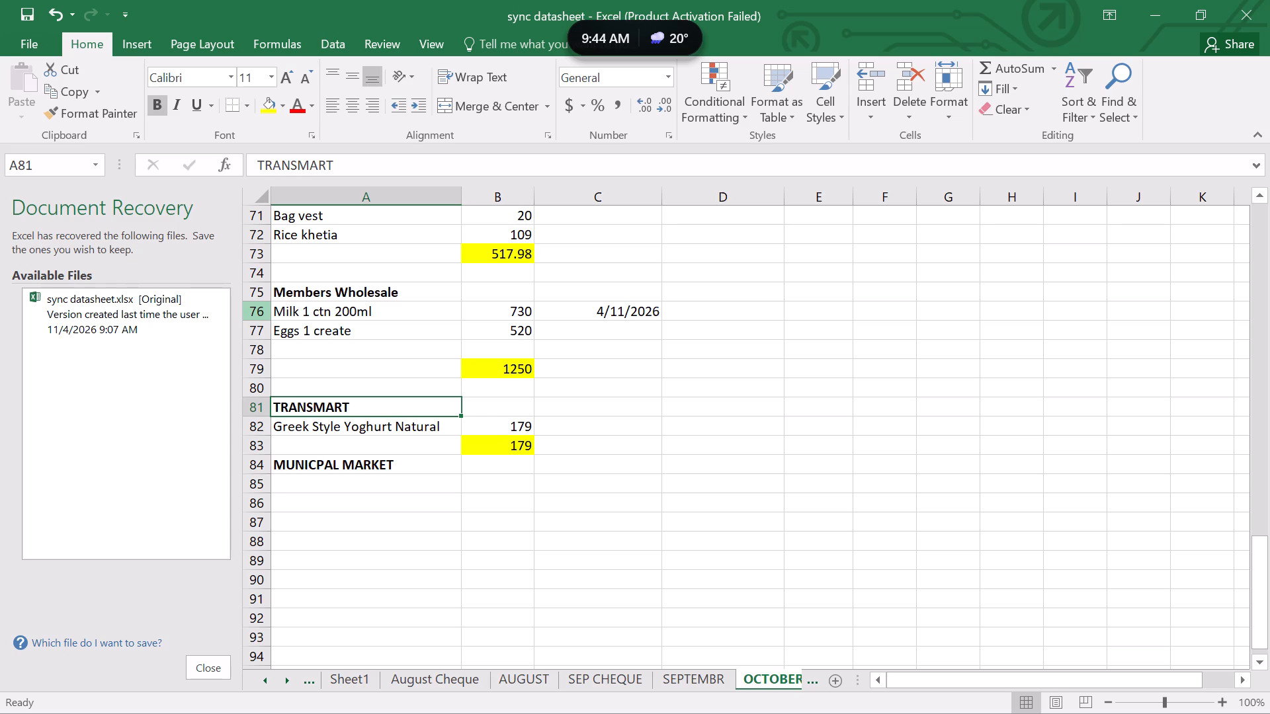
# Add the item mangoes under the MUNICPAL MARKET heading in row 85, with an amount of 100.
pyautogui.click(317, 486)
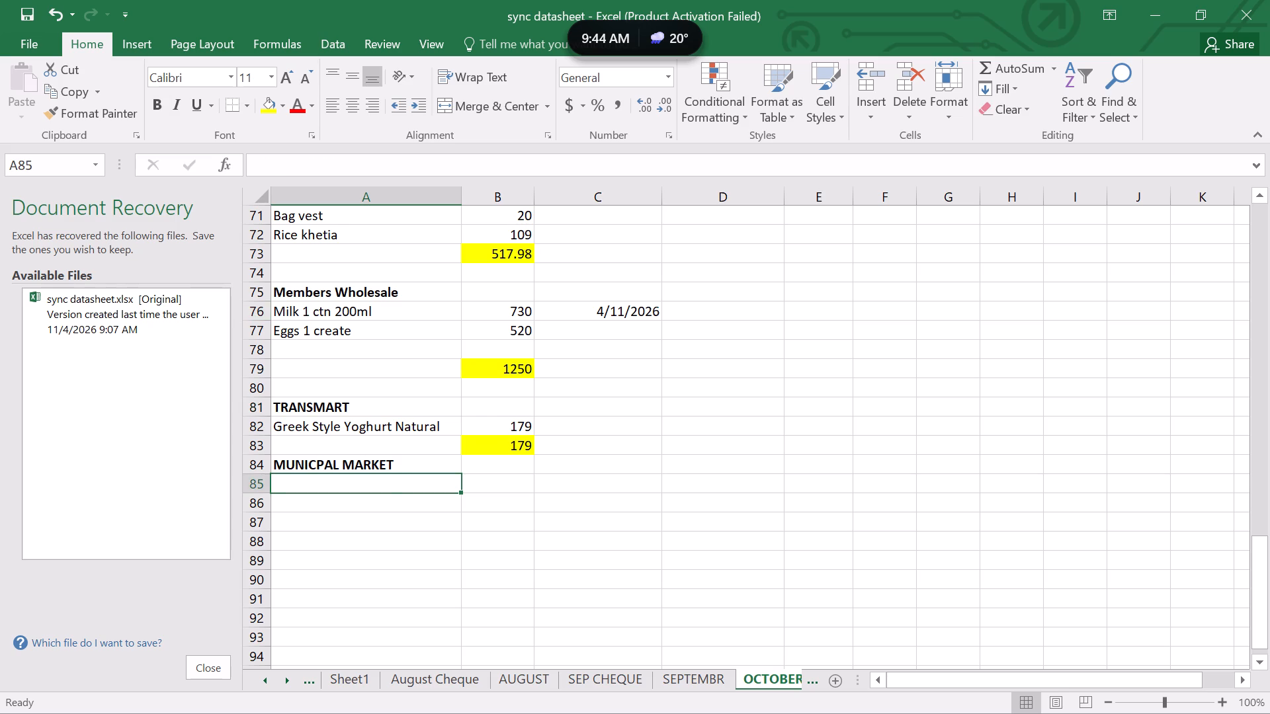
pyautogui.hotkey('shift', 'm')
pyautogui.press('BackSpace')
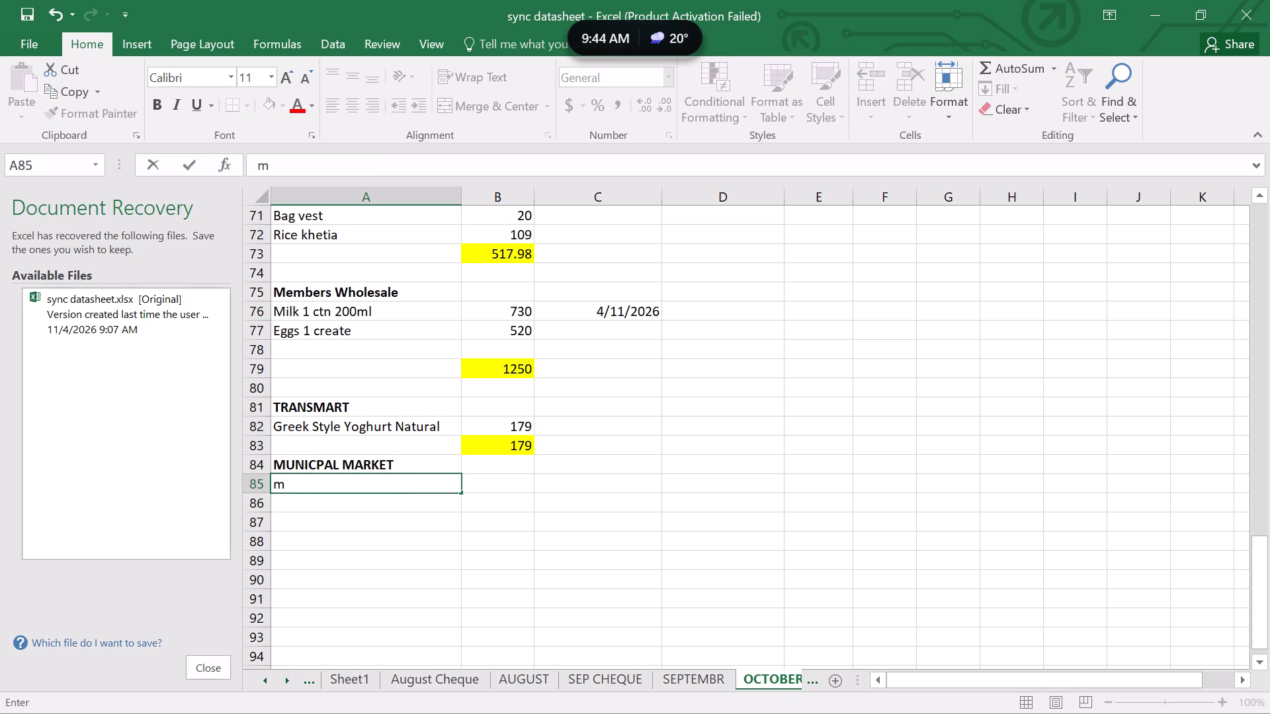
pyautogui.write('ang')
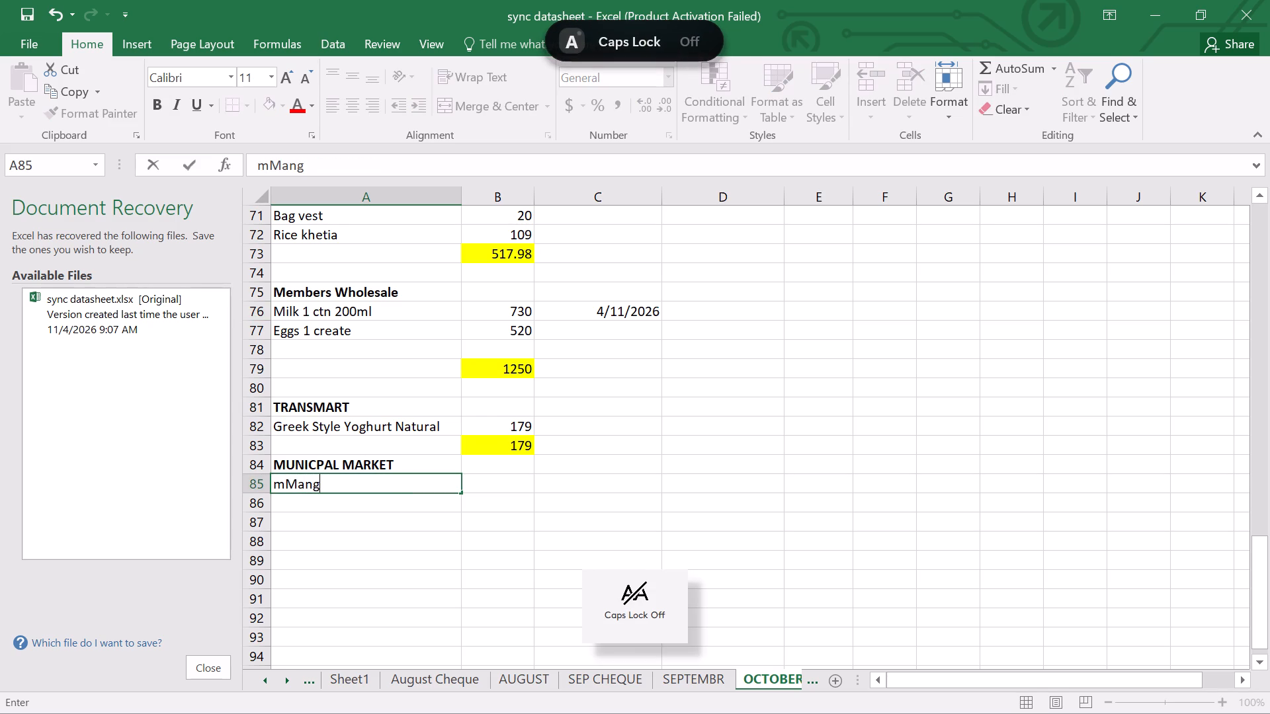
pyautogui.press('o')
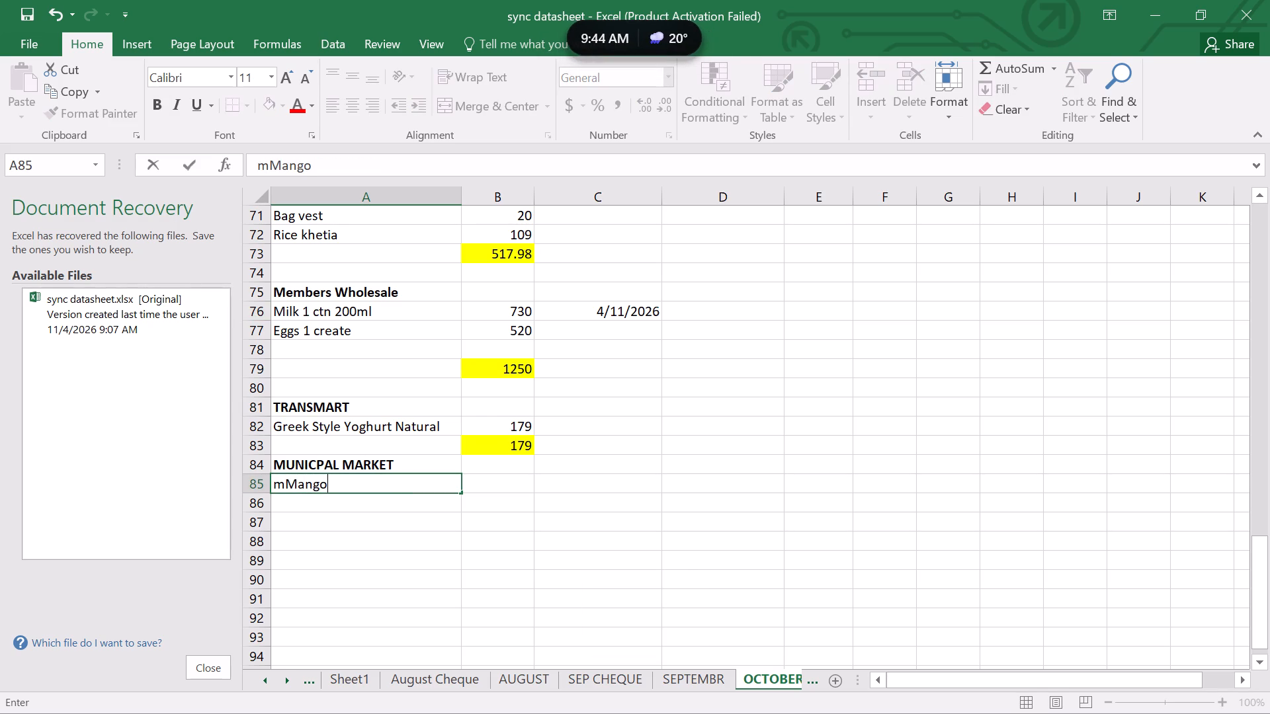
pyautogui.press('BackSpace')
pyautogui.press('BackSpace')
pyautogui.press('BackSpace')
pyautogui.press('BackSpace')
pyautogui.press('BackSpace')
pyautogui.press('BackSpace')
pyautogui.write('man')
pyautogui.write('goes')
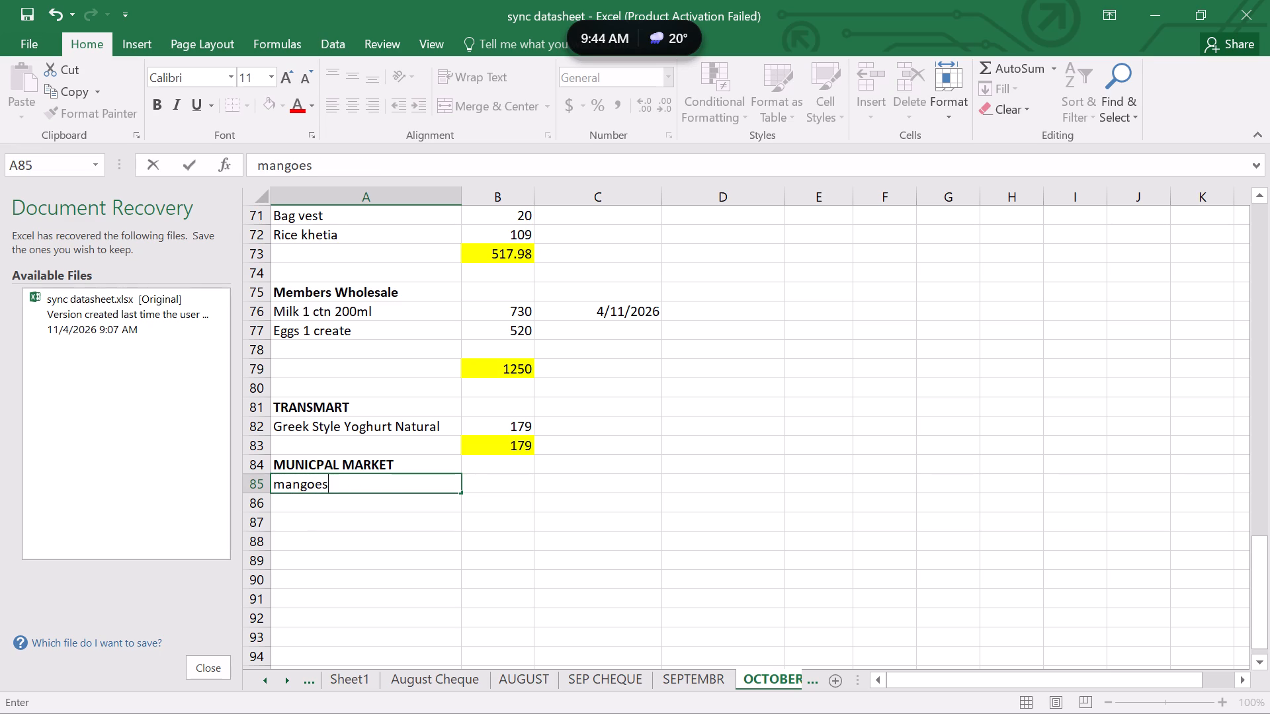
pyautogui.click(474, 483)
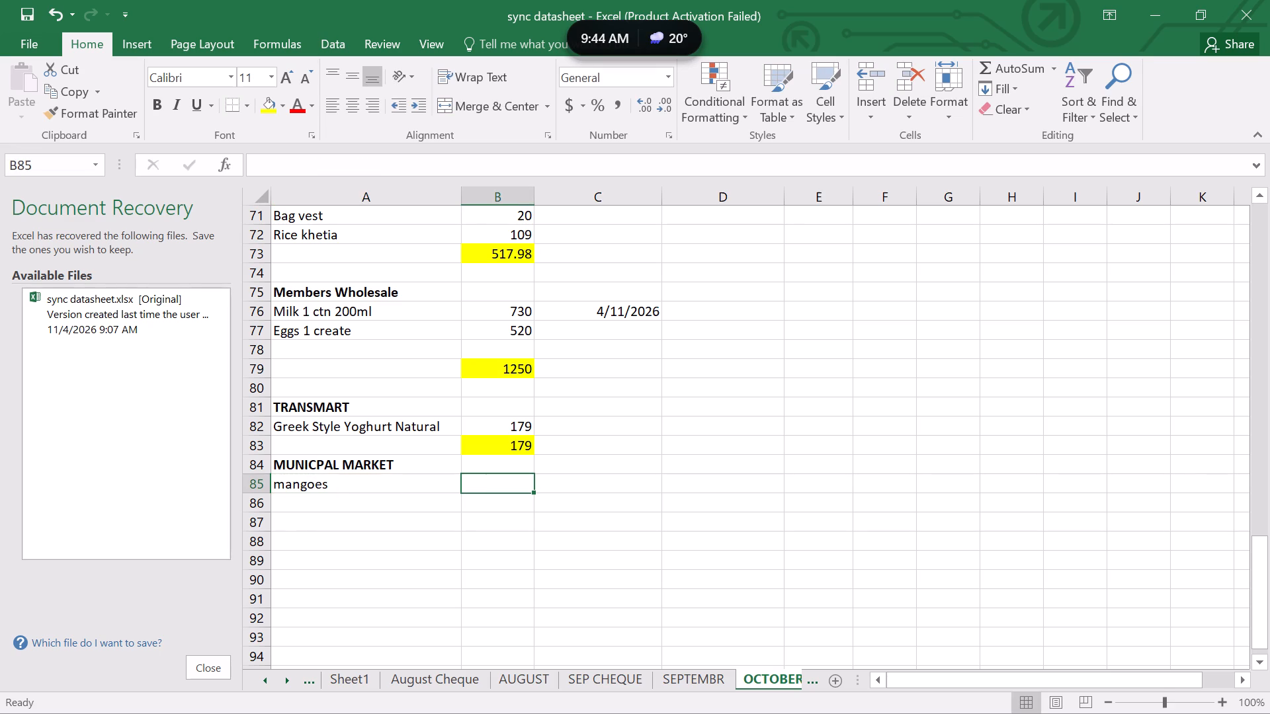
pyautogui.write('100')
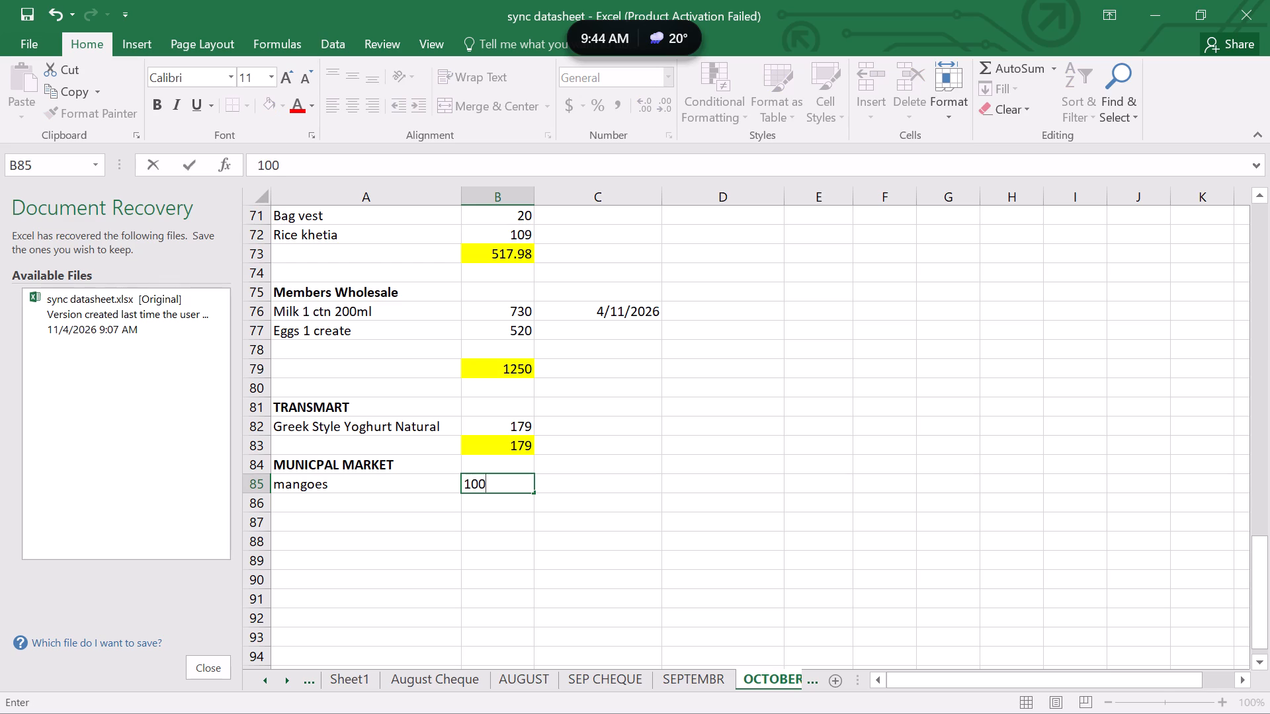
# Add the item Oranges in row 86, directly below the mangoes, with an amount of 100.
pyautogui.click(409, 502)
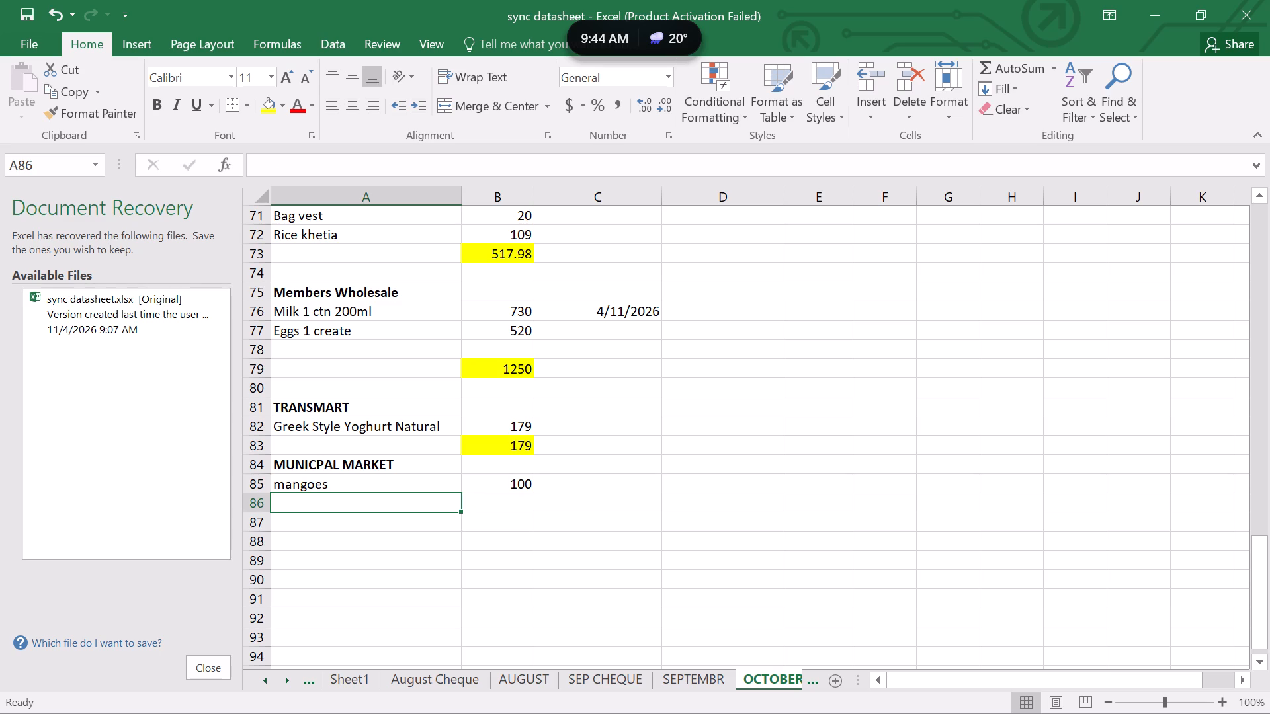
pyautogui.hotkey('shift', 'o')
pyautogui.write('ranges')
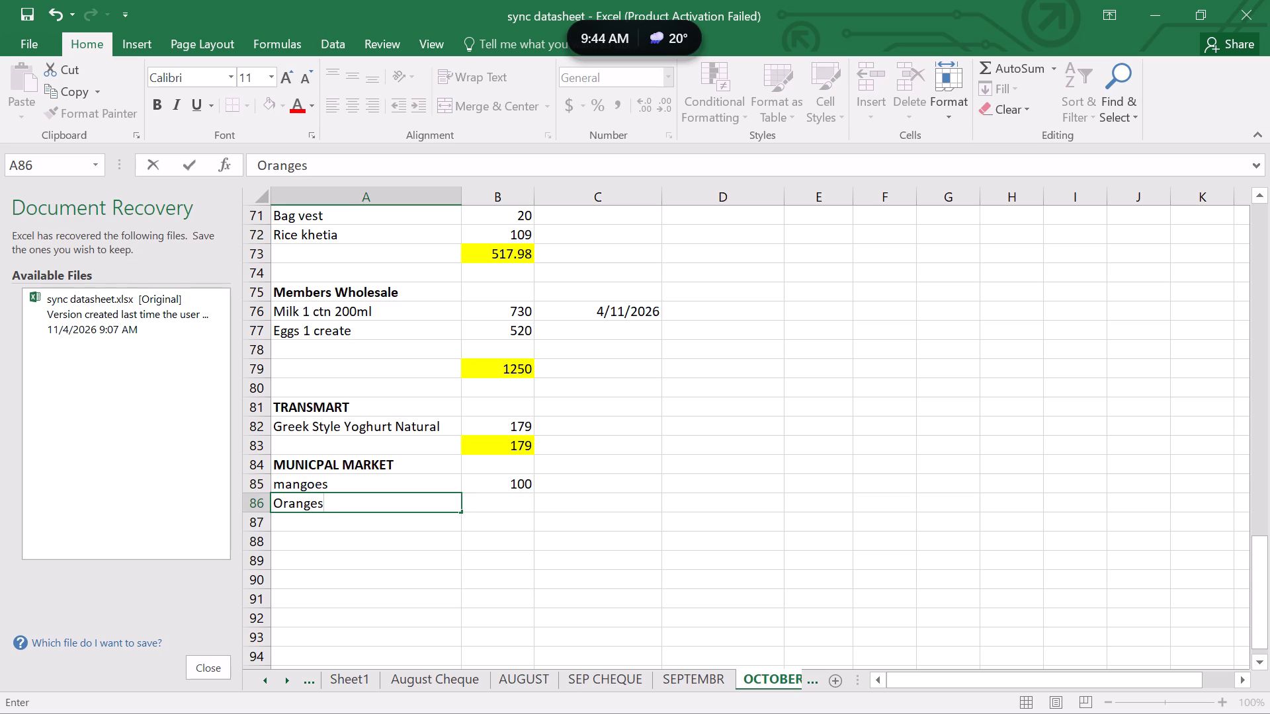
pyautogui.click(517, 509)
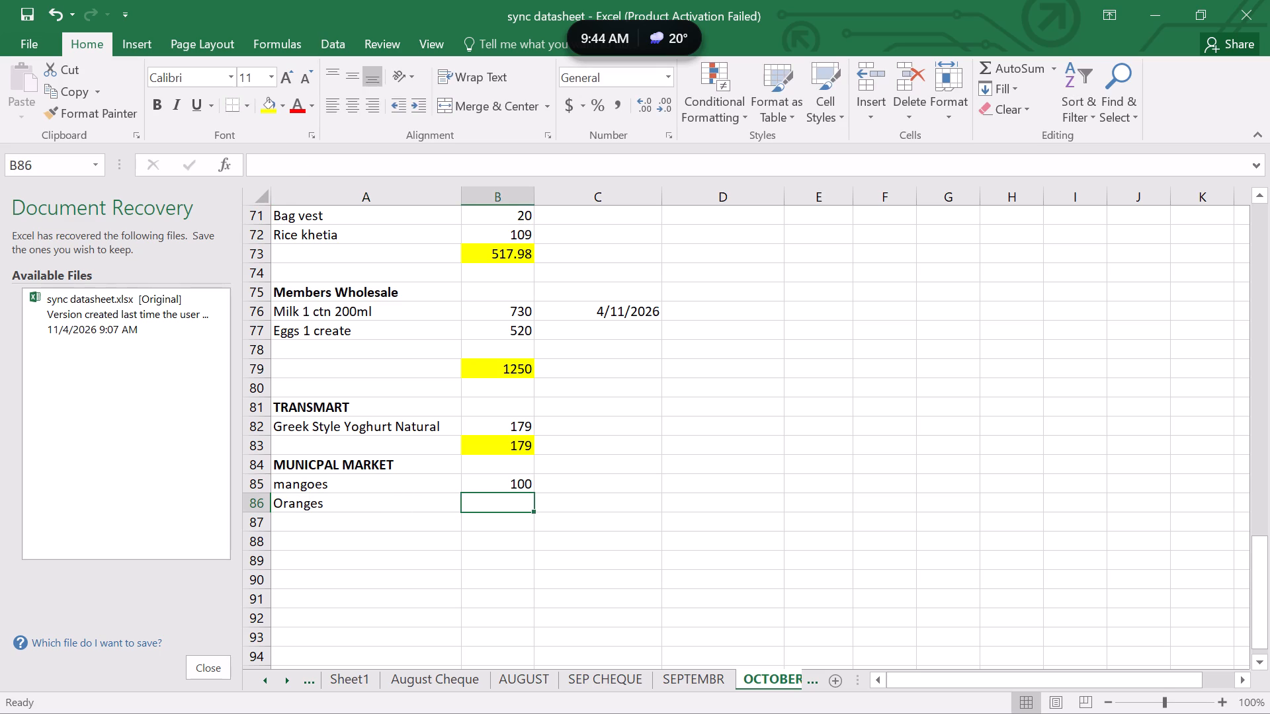
pyautogui.write('100')
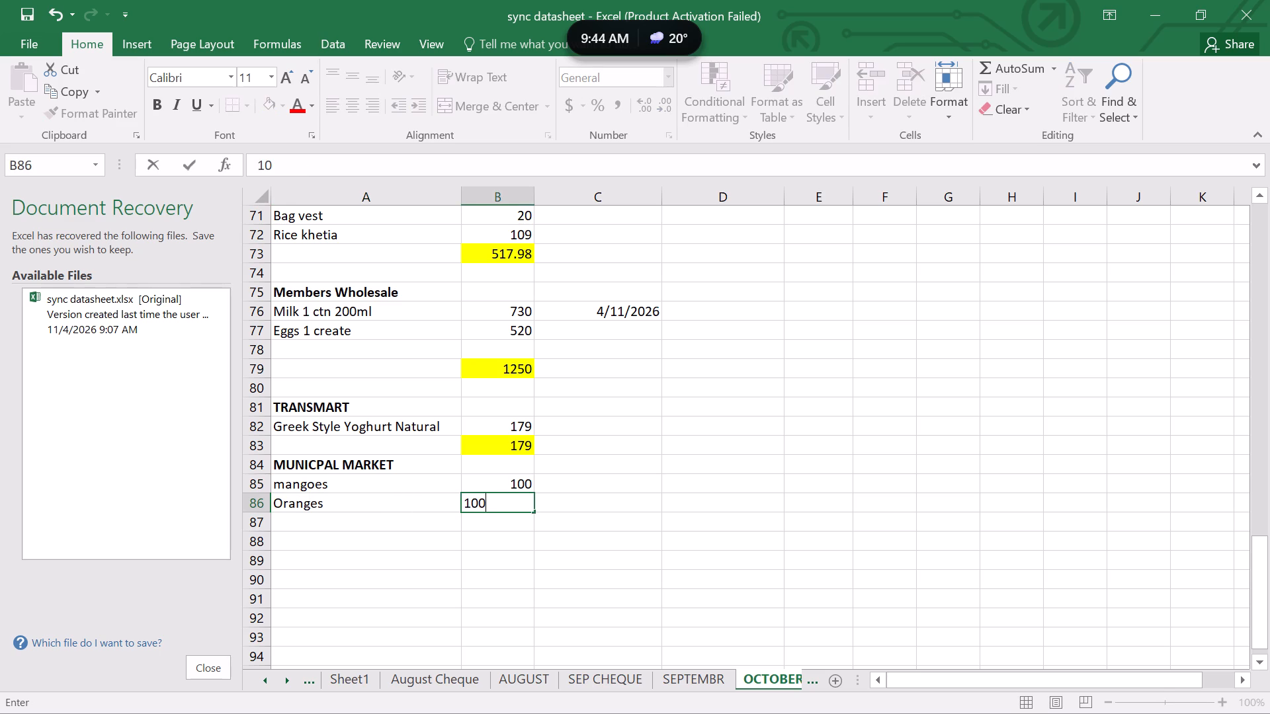
# Add the item Bananas in row 87, directly below the Oranges, with an amount of 100.
pyautogui.click(400, 528)
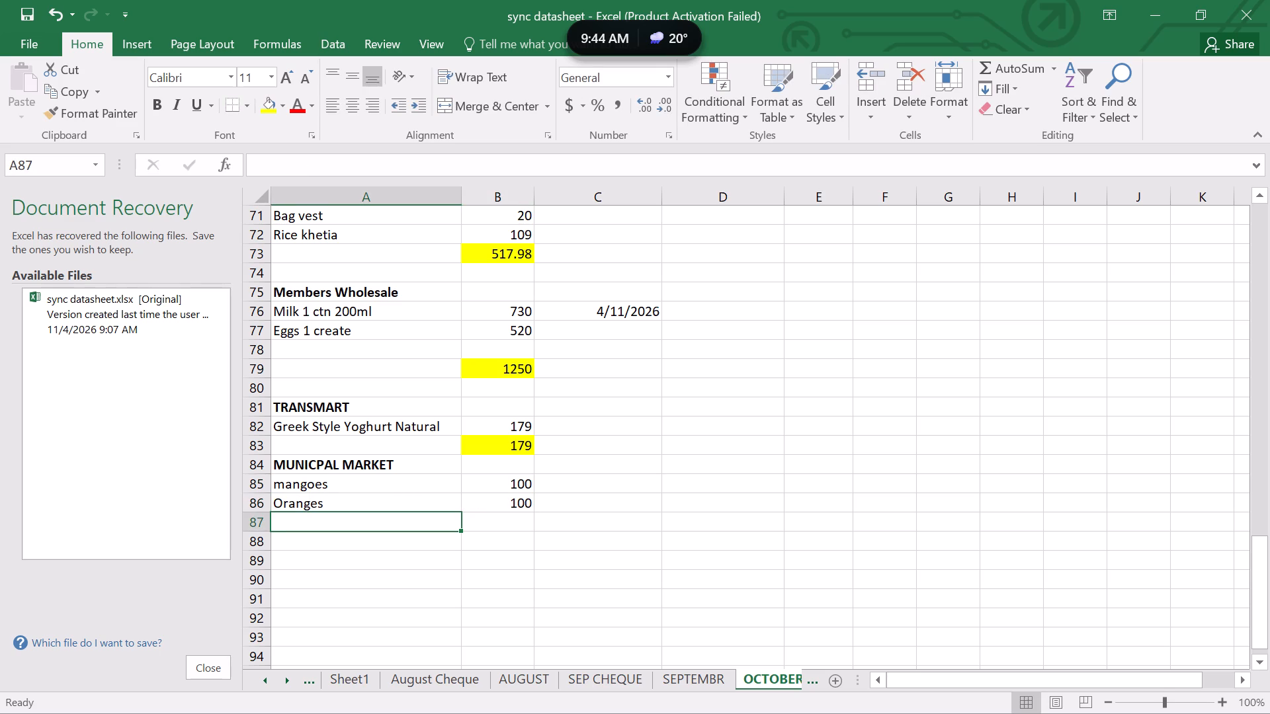
pyautogui.write('Bananas')
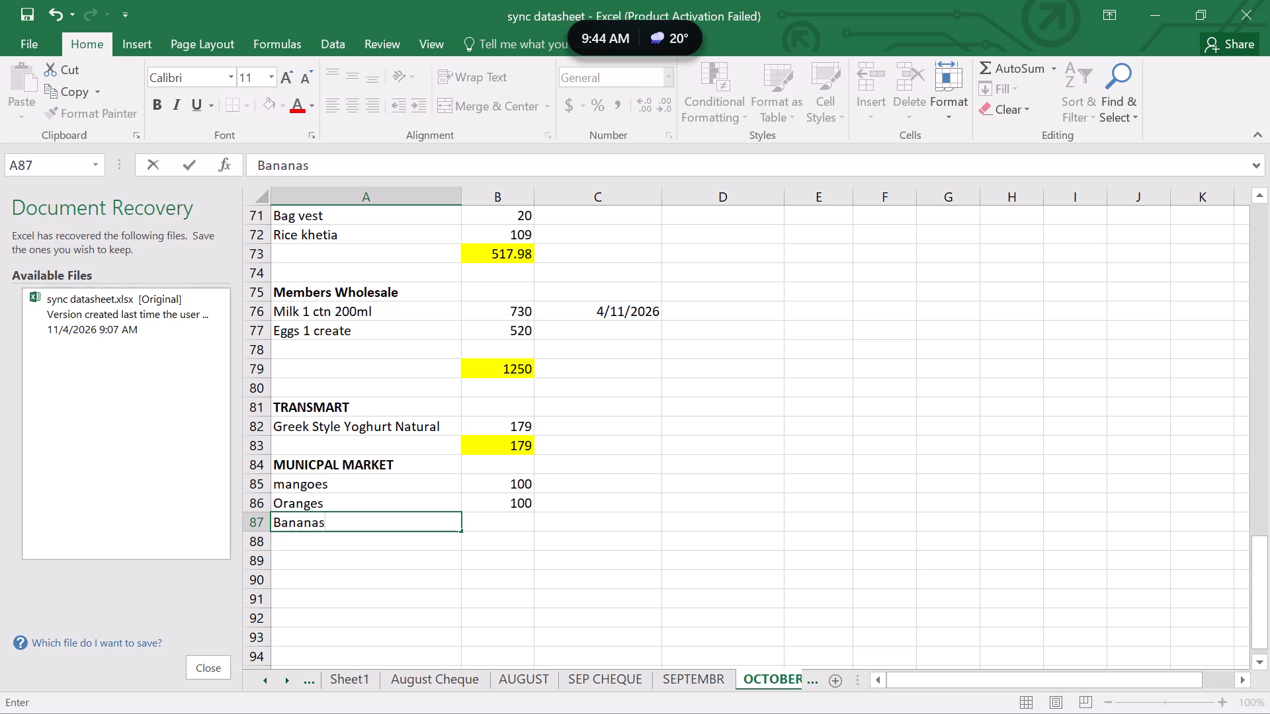
pyautogui.click(498, 524)
pyautogui.write('100')
pyautogui.click(422, 542)
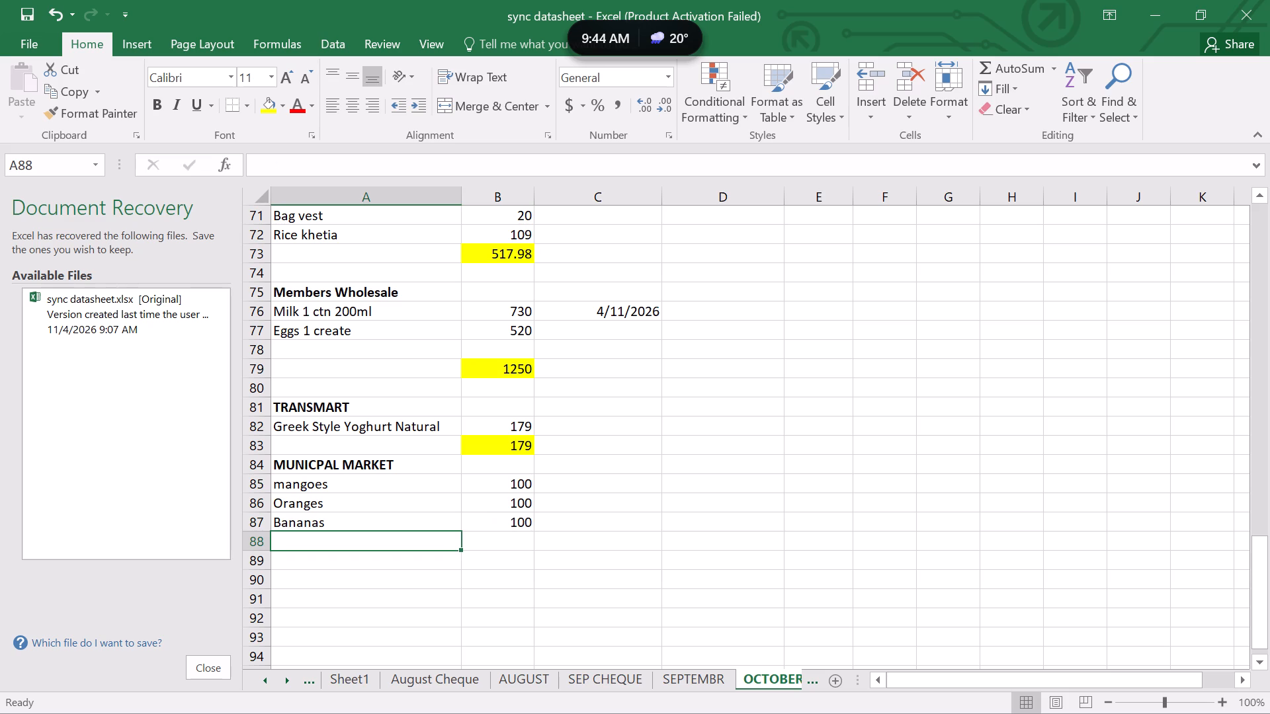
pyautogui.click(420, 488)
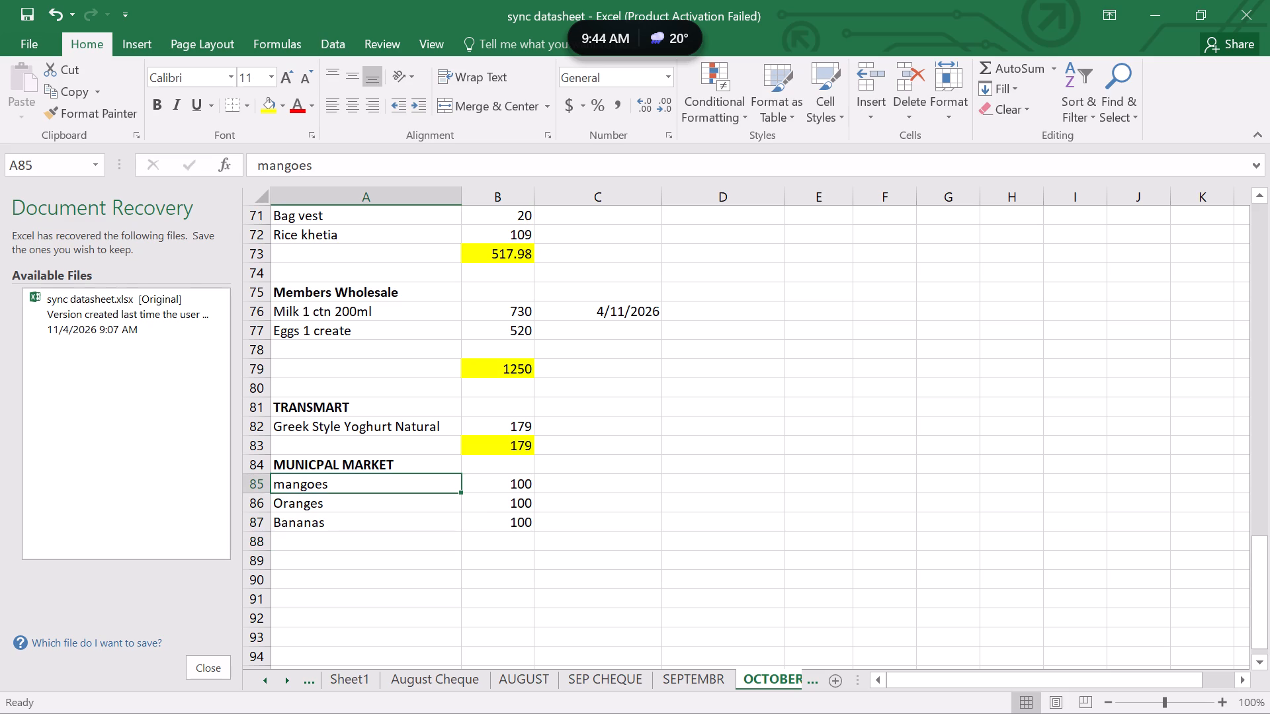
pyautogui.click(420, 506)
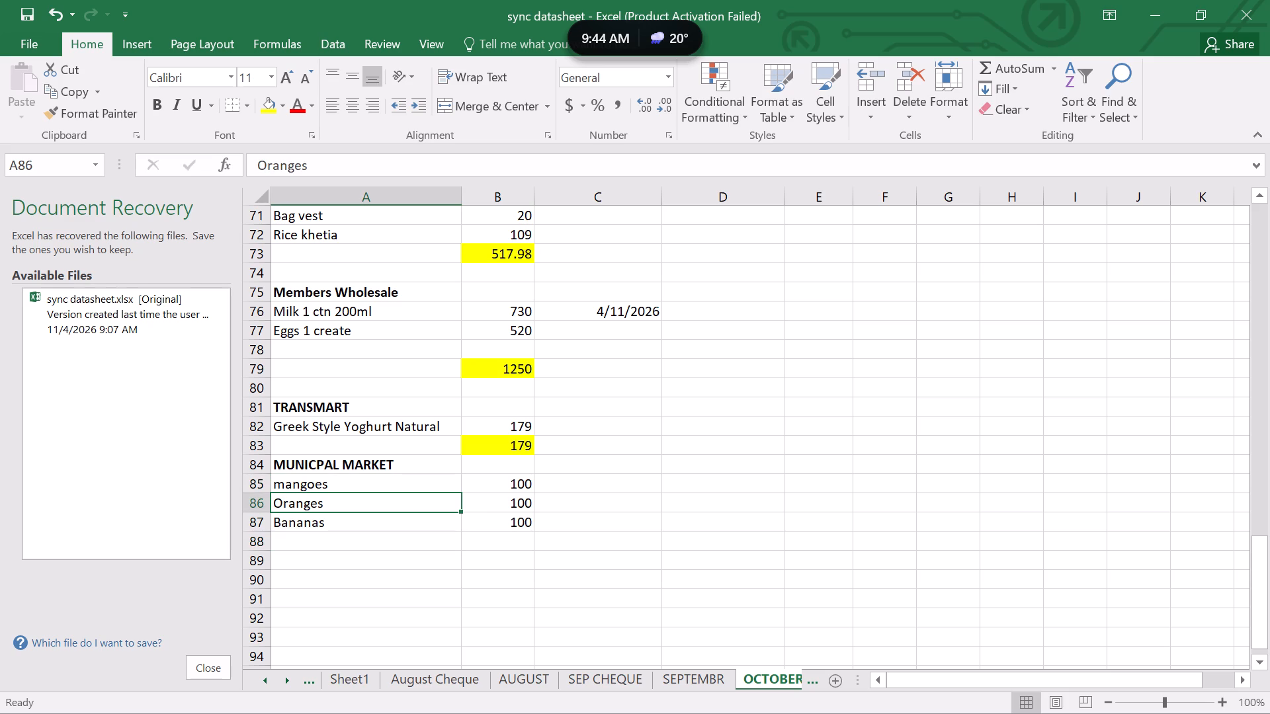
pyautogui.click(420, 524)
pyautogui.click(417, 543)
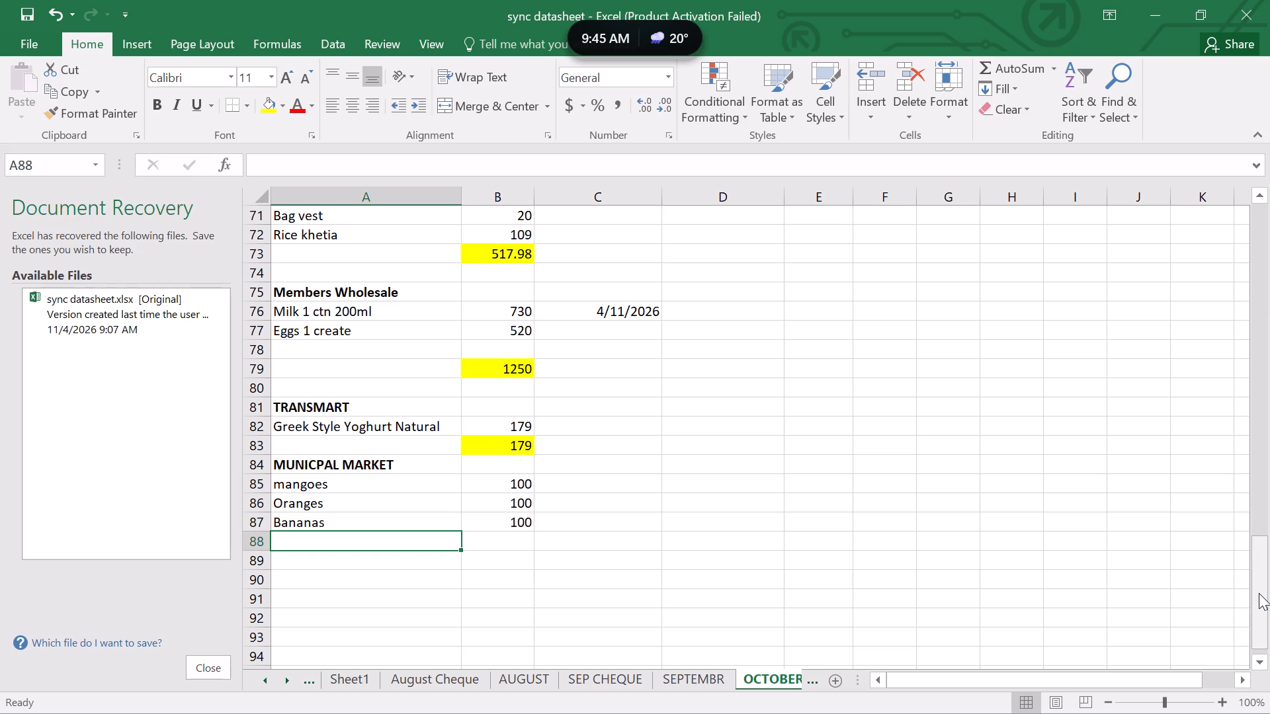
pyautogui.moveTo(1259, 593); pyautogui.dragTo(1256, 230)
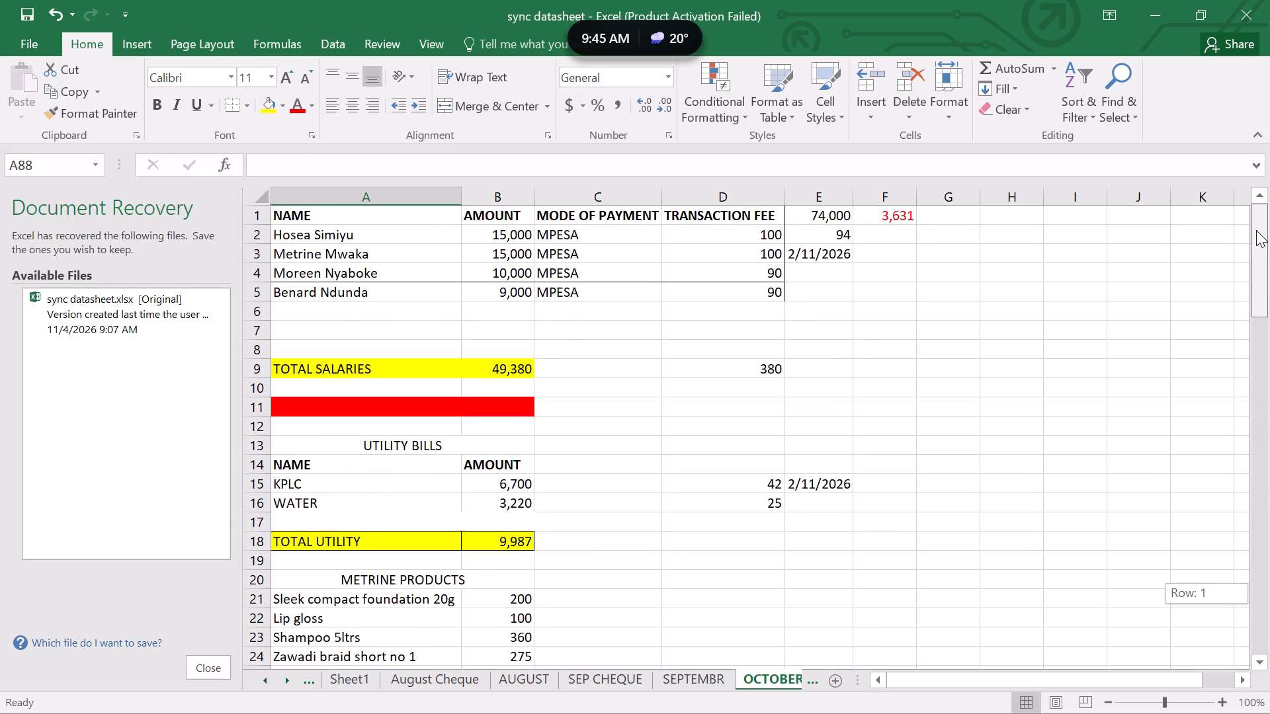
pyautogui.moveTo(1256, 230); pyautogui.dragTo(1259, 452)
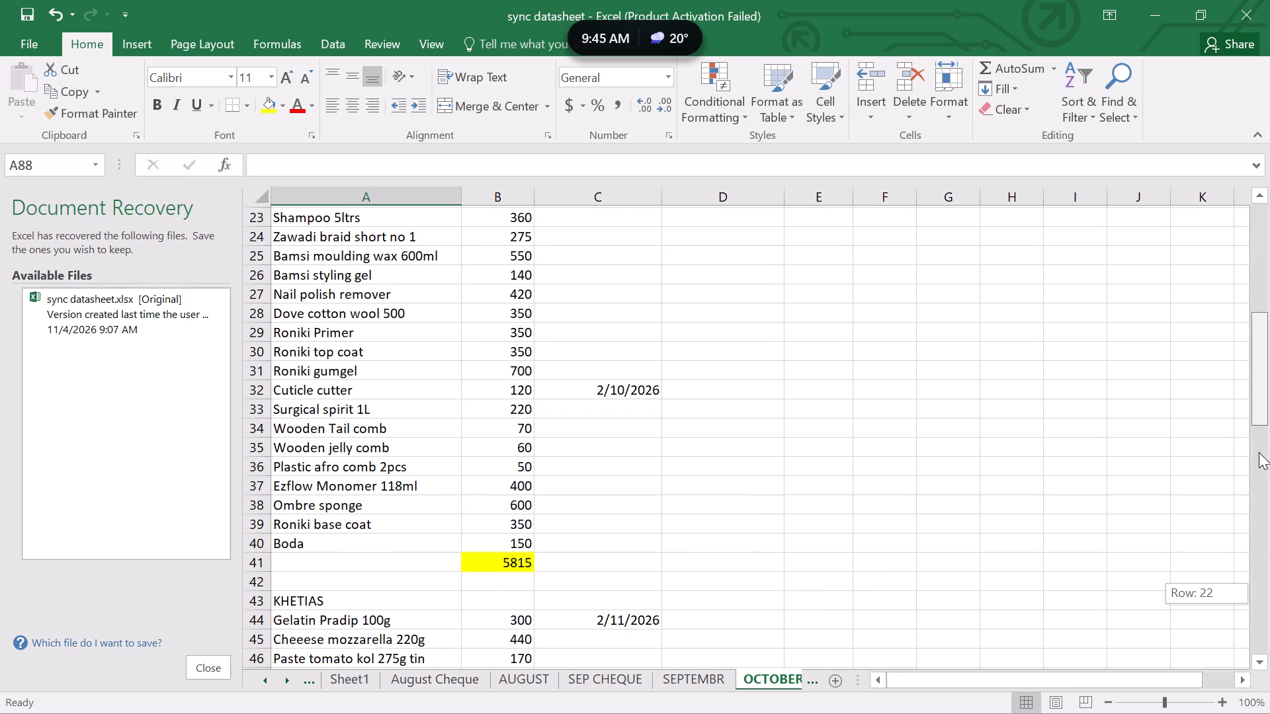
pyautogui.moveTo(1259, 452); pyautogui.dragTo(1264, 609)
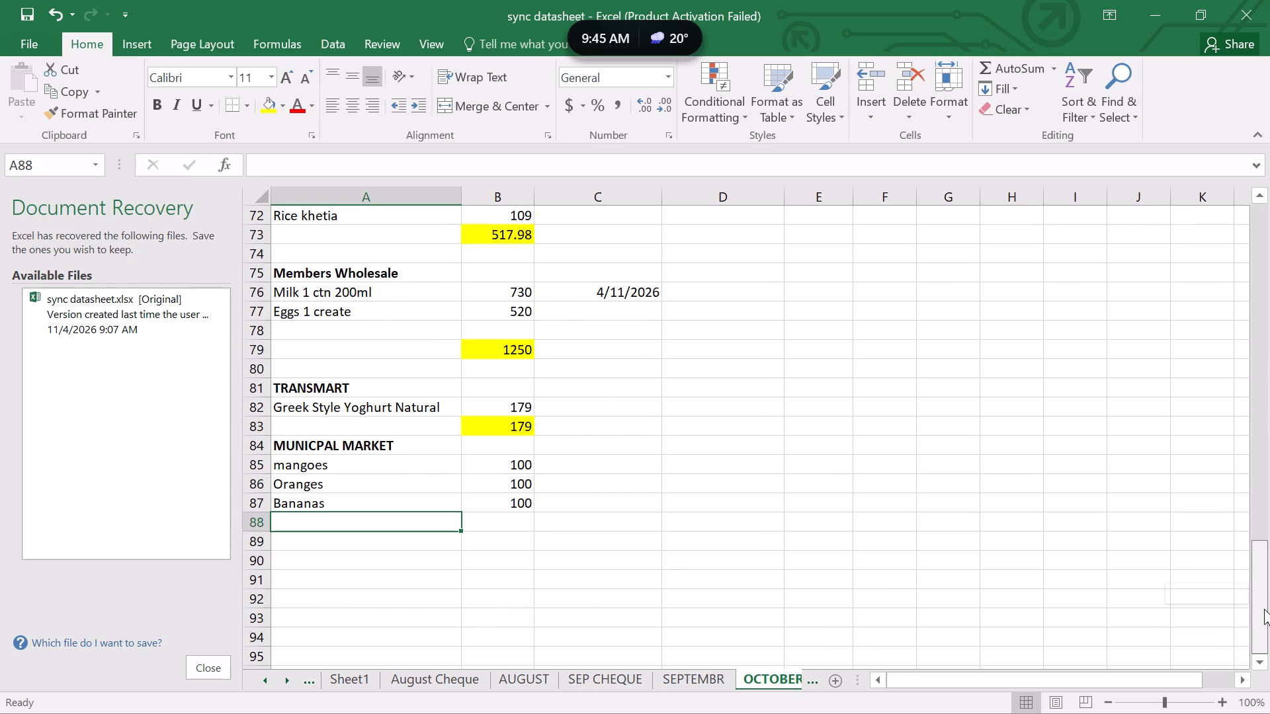
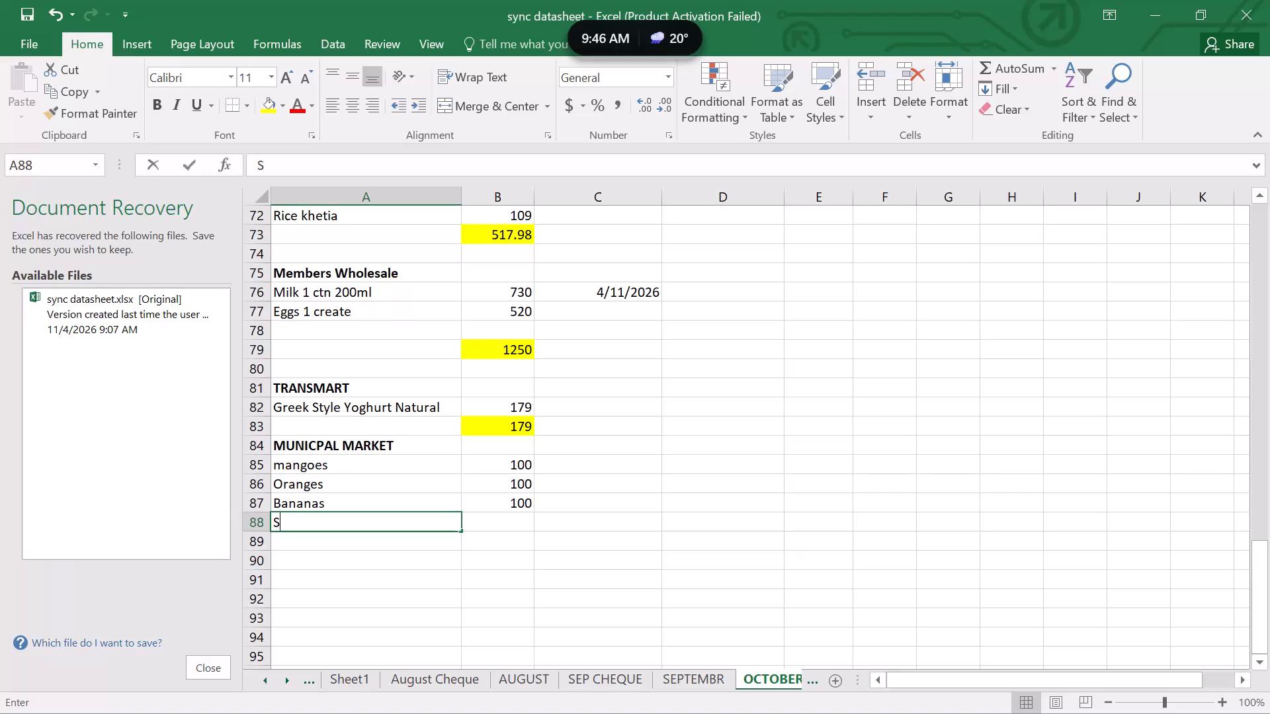
# Add the item Strawberries in row 88, directly below the Bananas, with an amount of 250.
pyautogui.write('traw')
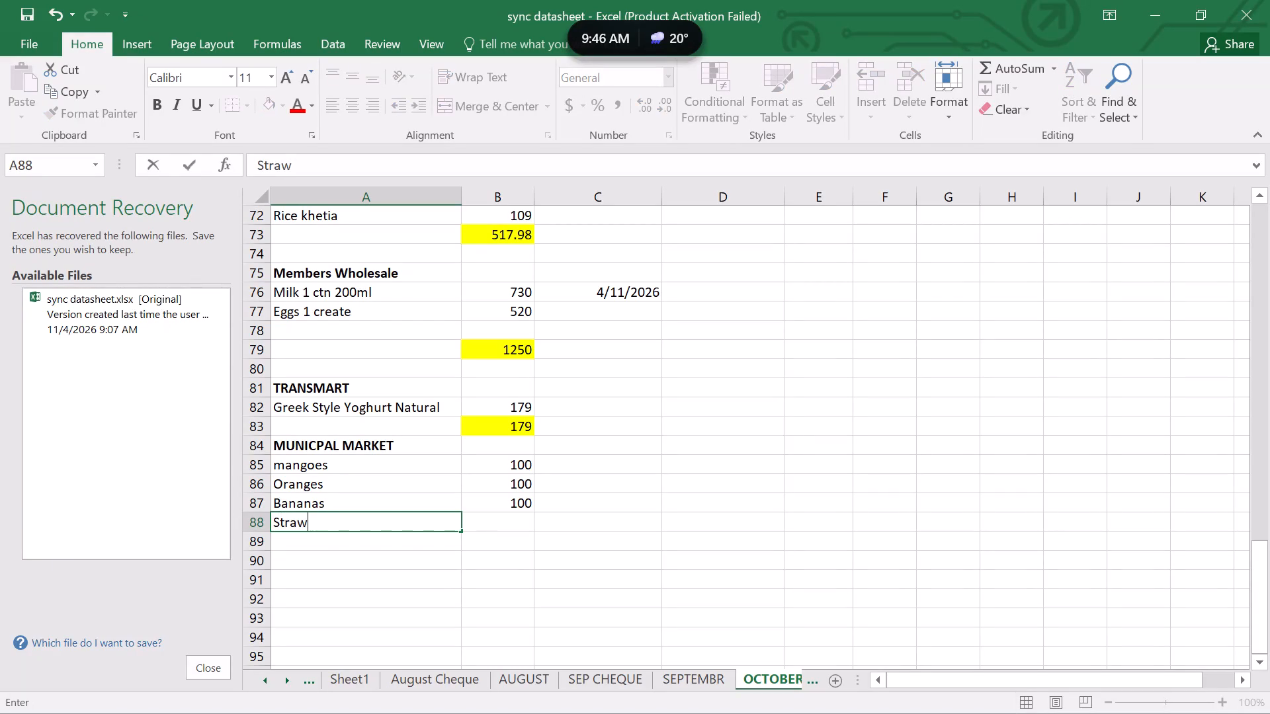
pyautogui.write('be')
pyautogui.write('rr')
pyautogui.write('ies')
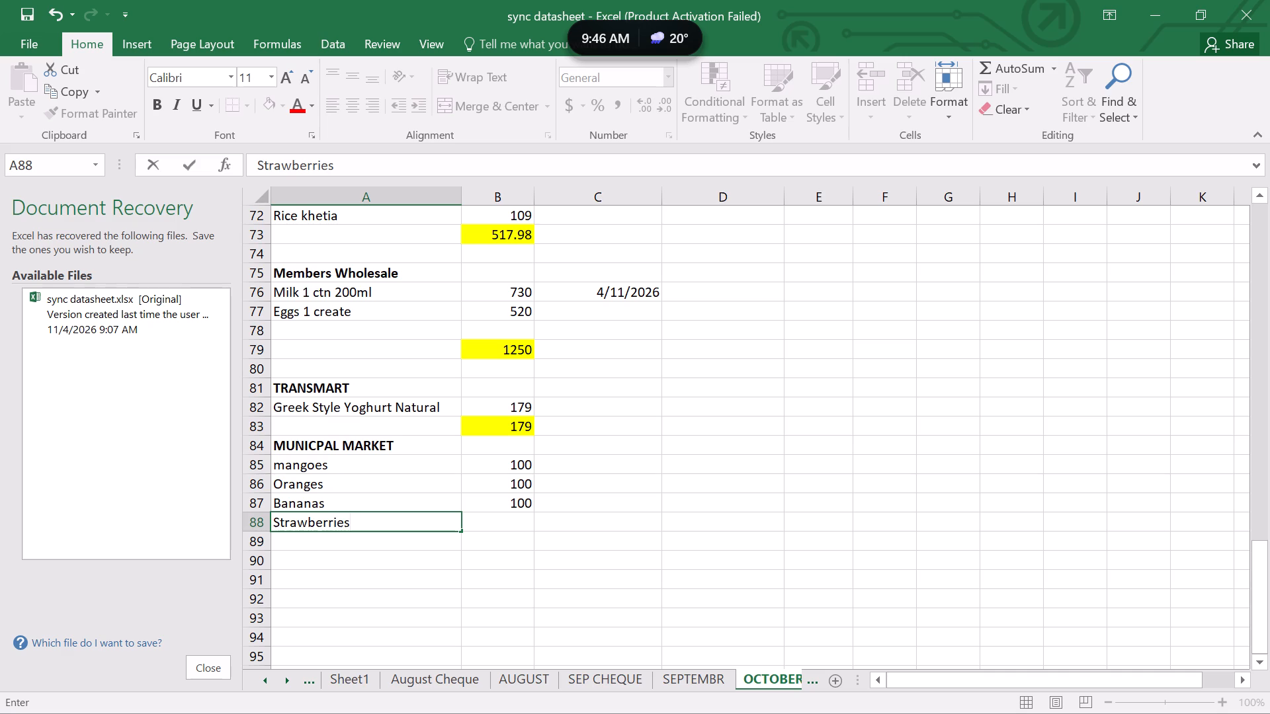
pyautogui.click(508, 519)
pyautogui.press('2')
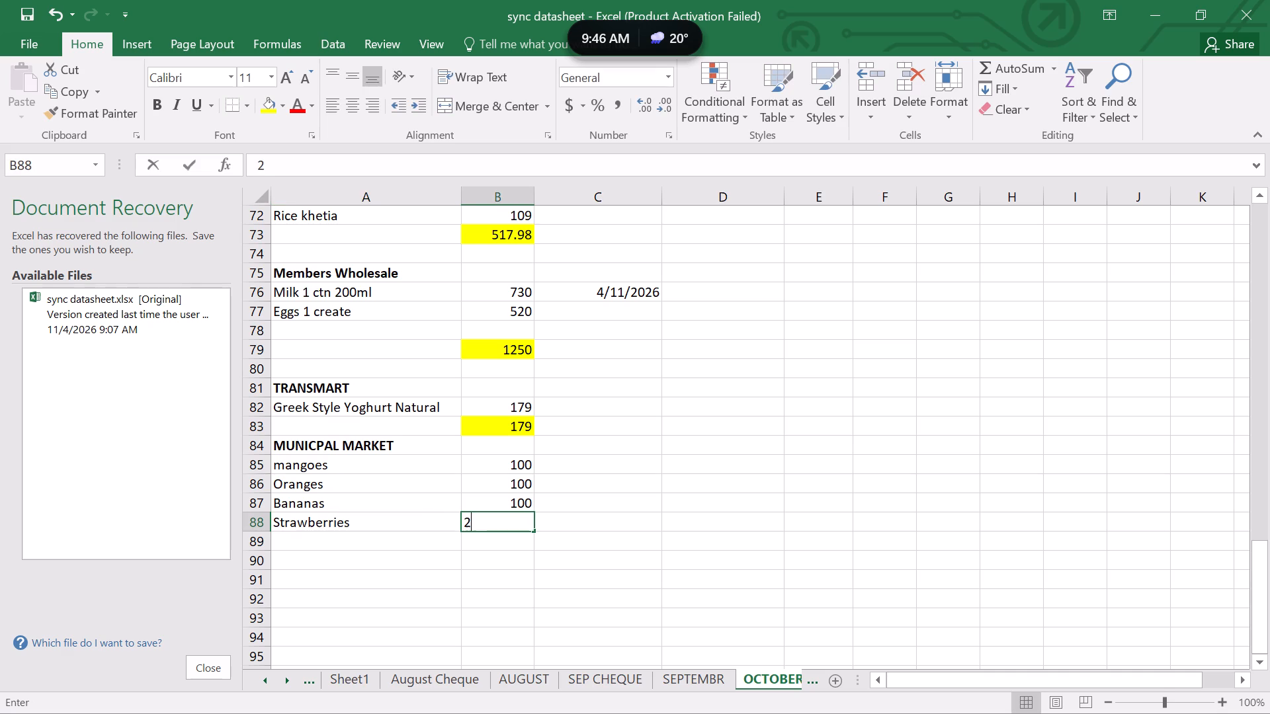
pyautogui.press('BackSpace')
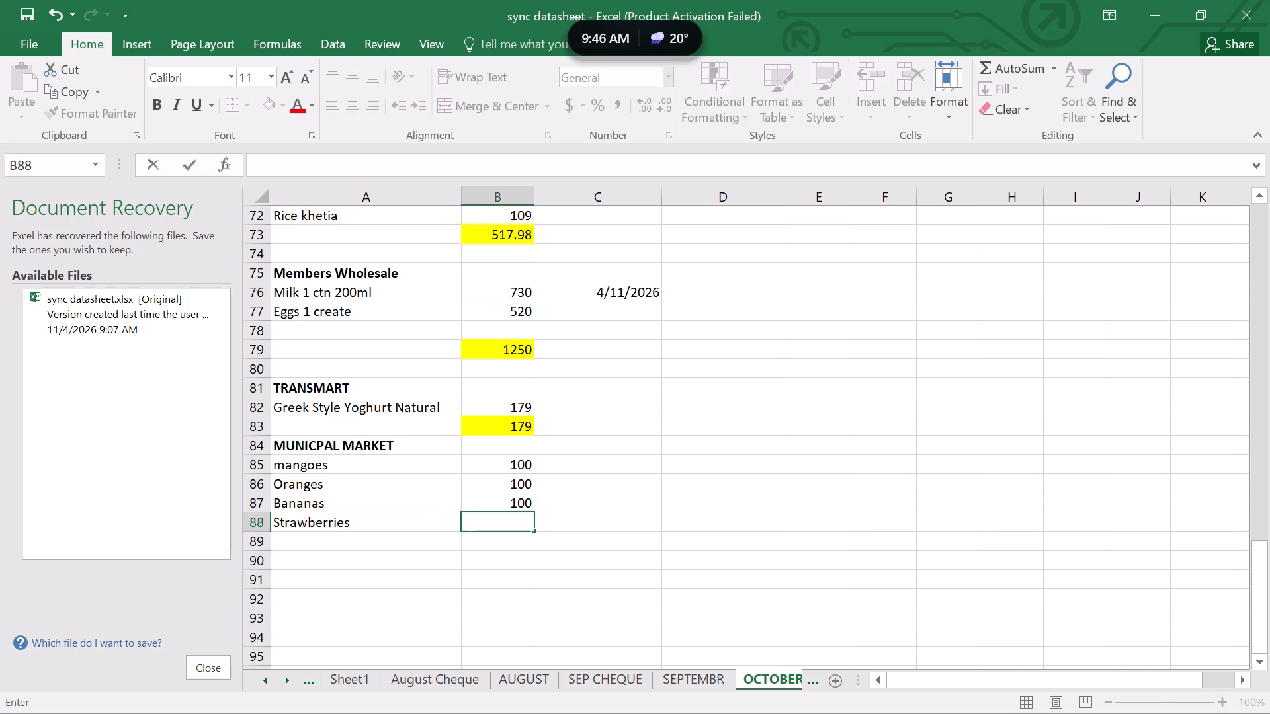
pyautogui.write('28')
pyautogui.press('0')
pyautogui.press('BackSpace')
pyautogui.press('BackSpace')
pyautogui.write('50')
pyautogui.click(401, 545)
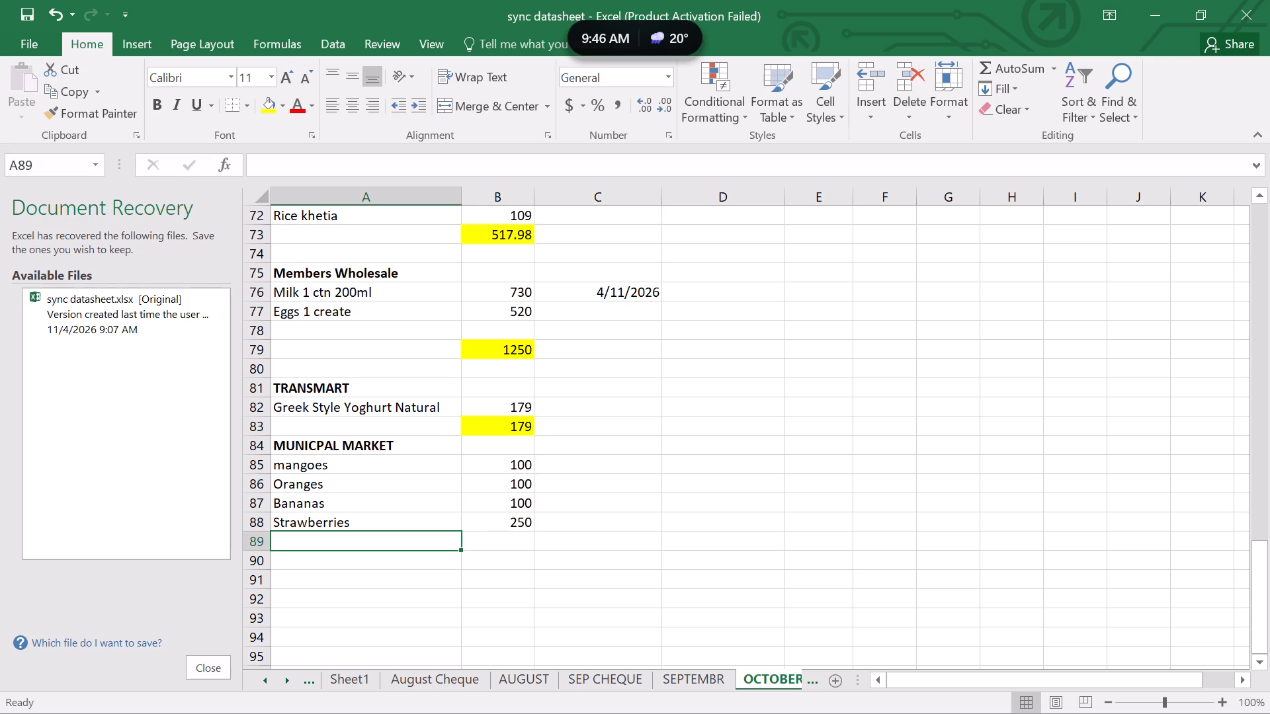
# Total the MUNICPAL MARKET amounts in B90 with a SUM formula over B85:B88.
pyautogui.doubleClick(401, 539)
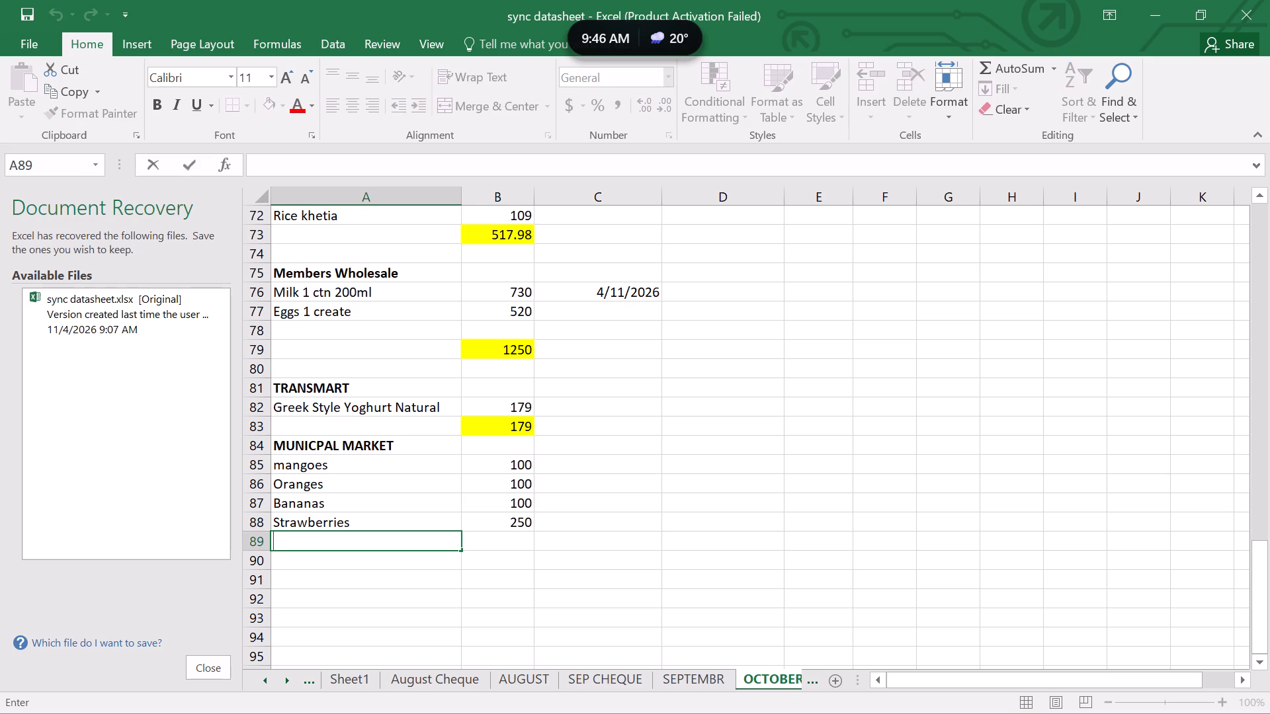
pyautogui.click(514, 543)
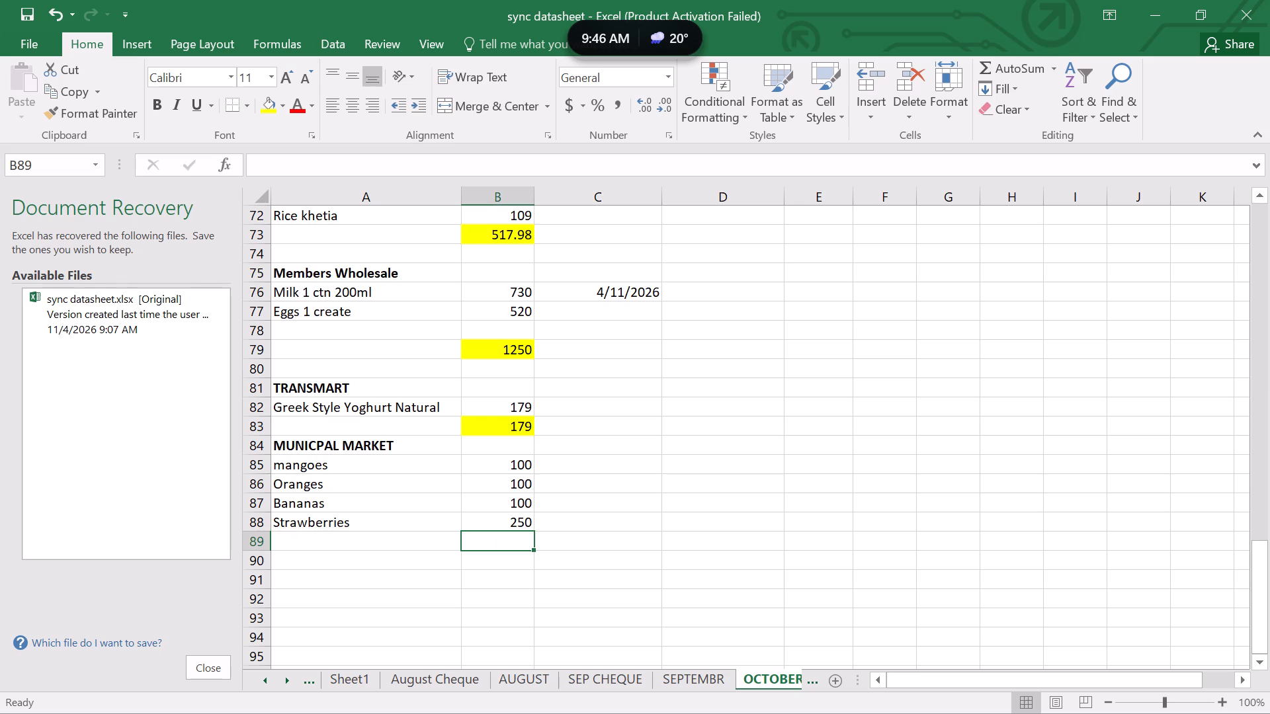
pyautogui.click(514, 563)
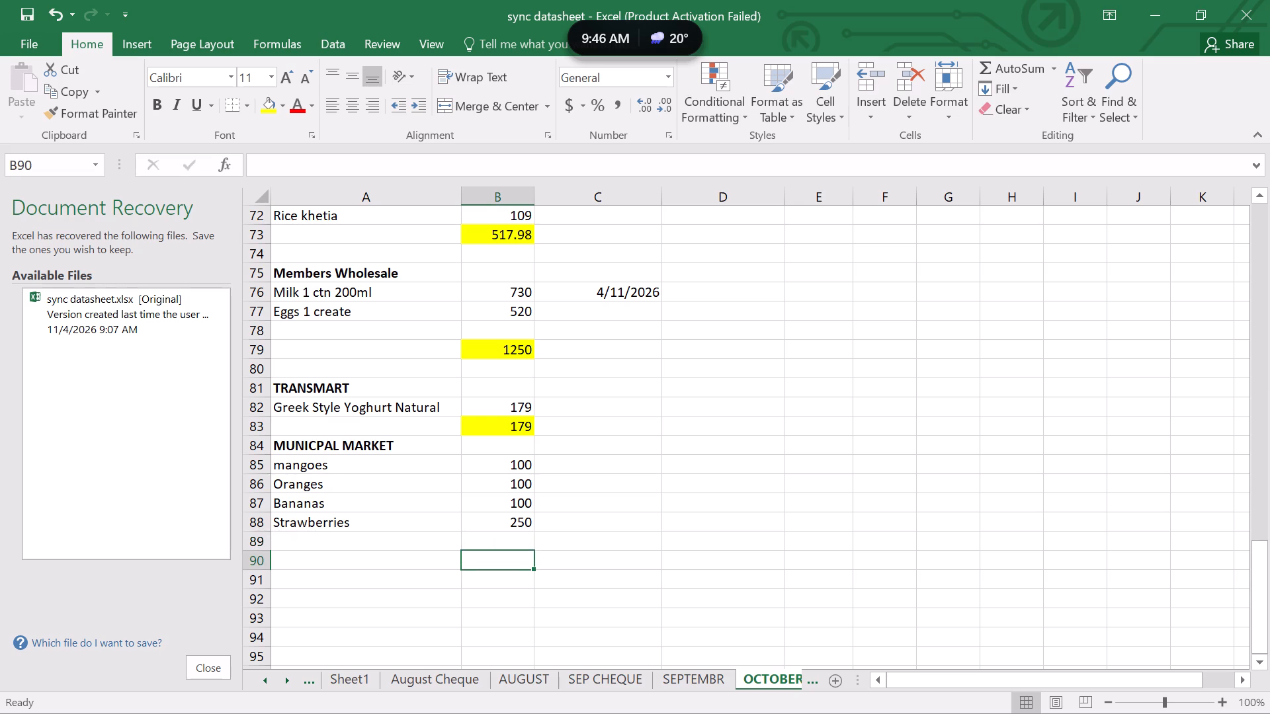
pyautogui.doubleClick(514, 563)
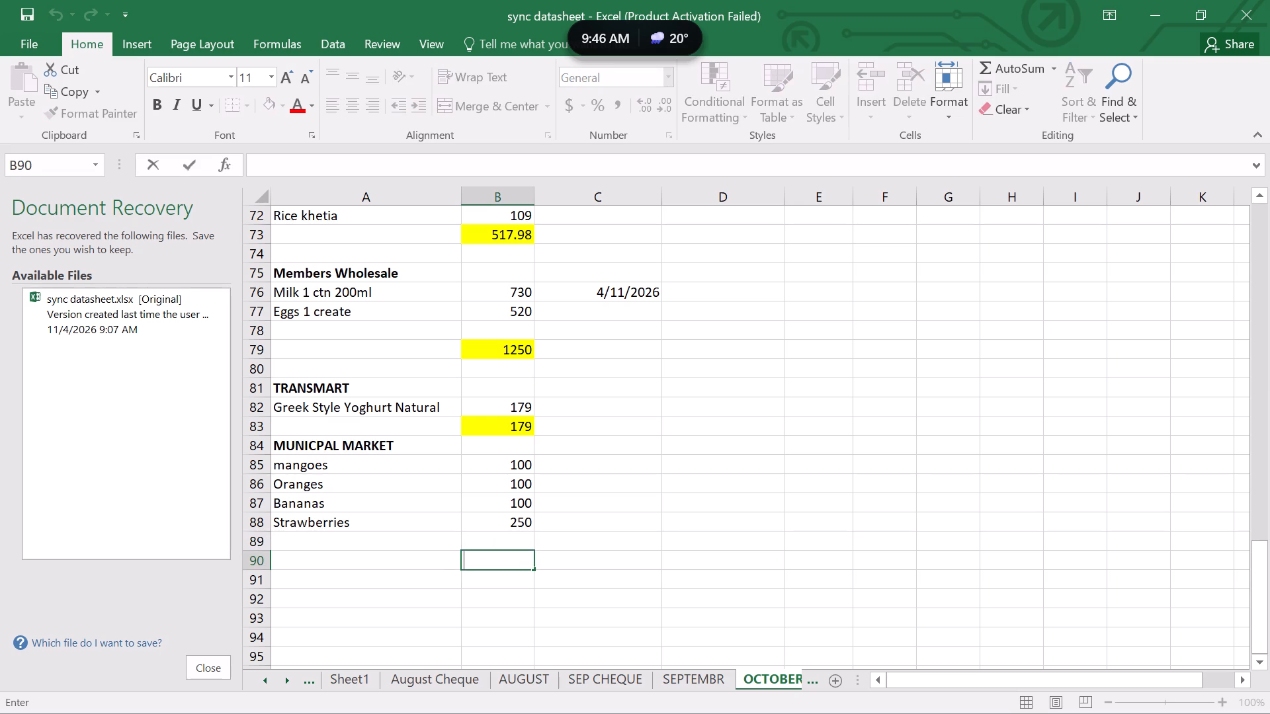
pyautogui.press('=')
pyautogui.write('sum')
pyautogui.hotkey('shift', '(')
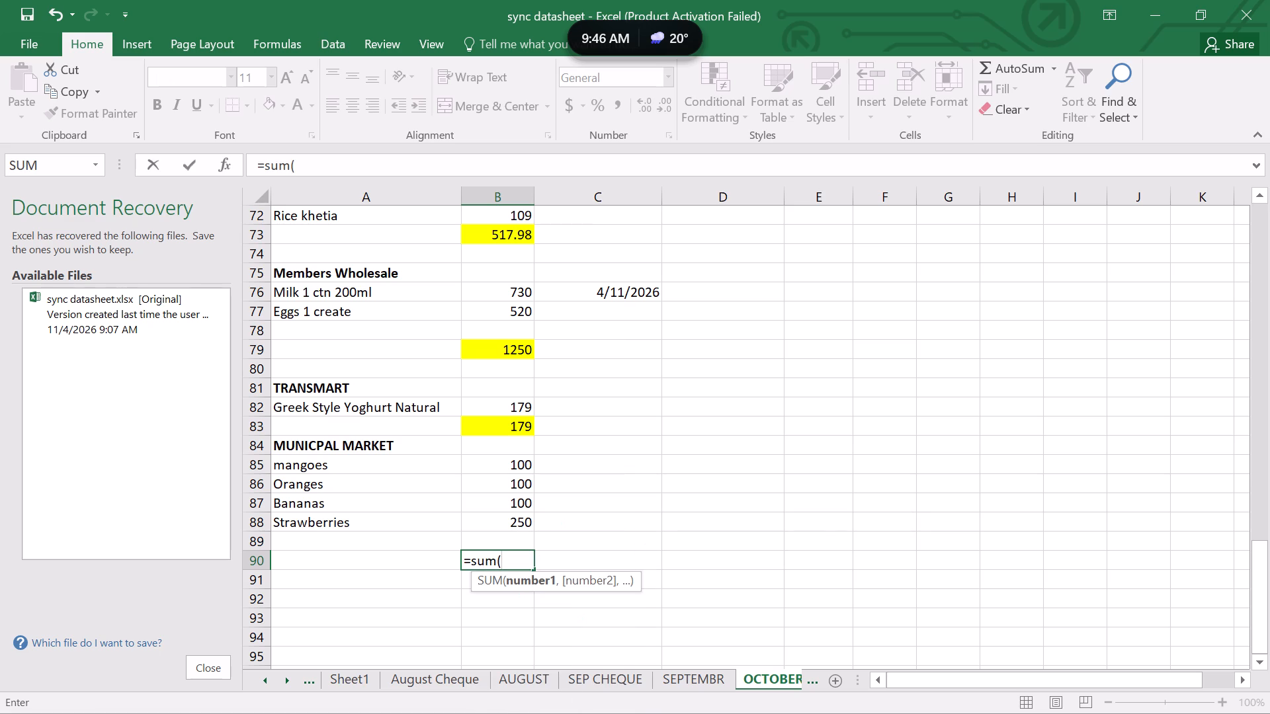
pyautogui.keyDown('shift'); pyautogui.click(513, 465); pyautogui.keyUp('shift')
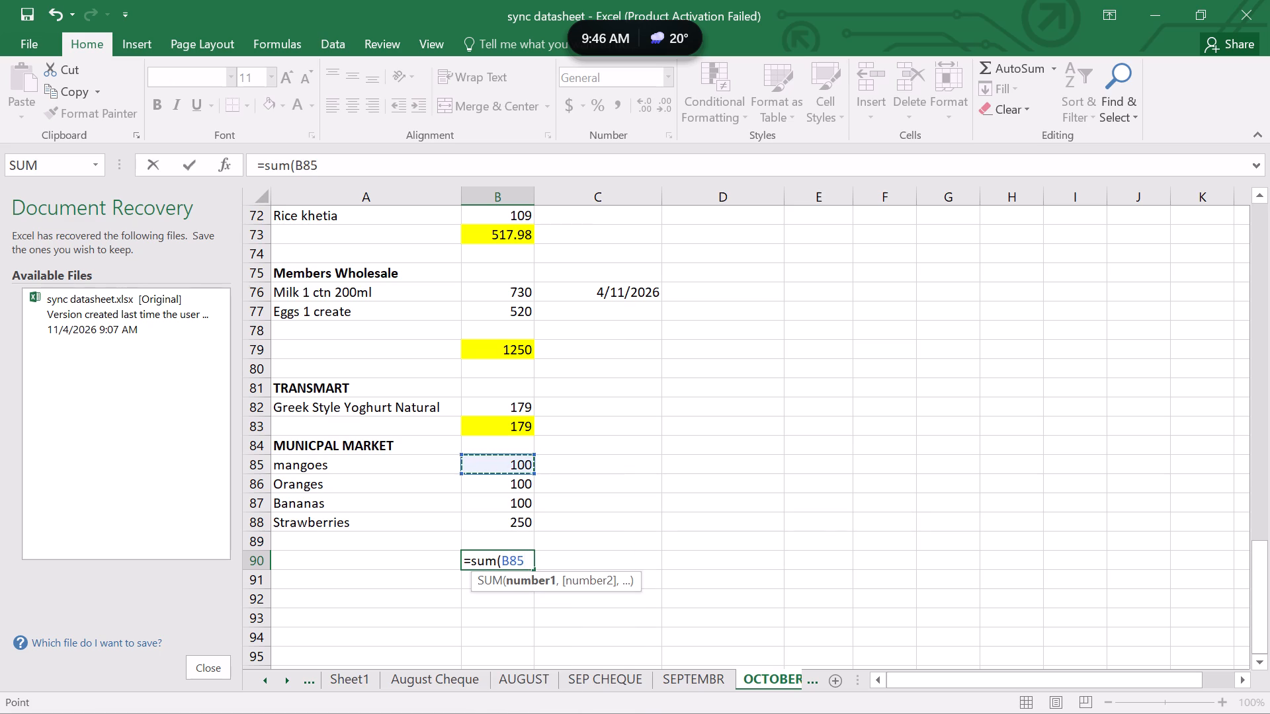
pyautogui.keyDown('shift'); pyautogui.click(525, 516); pyautogui.keyUp('shift')
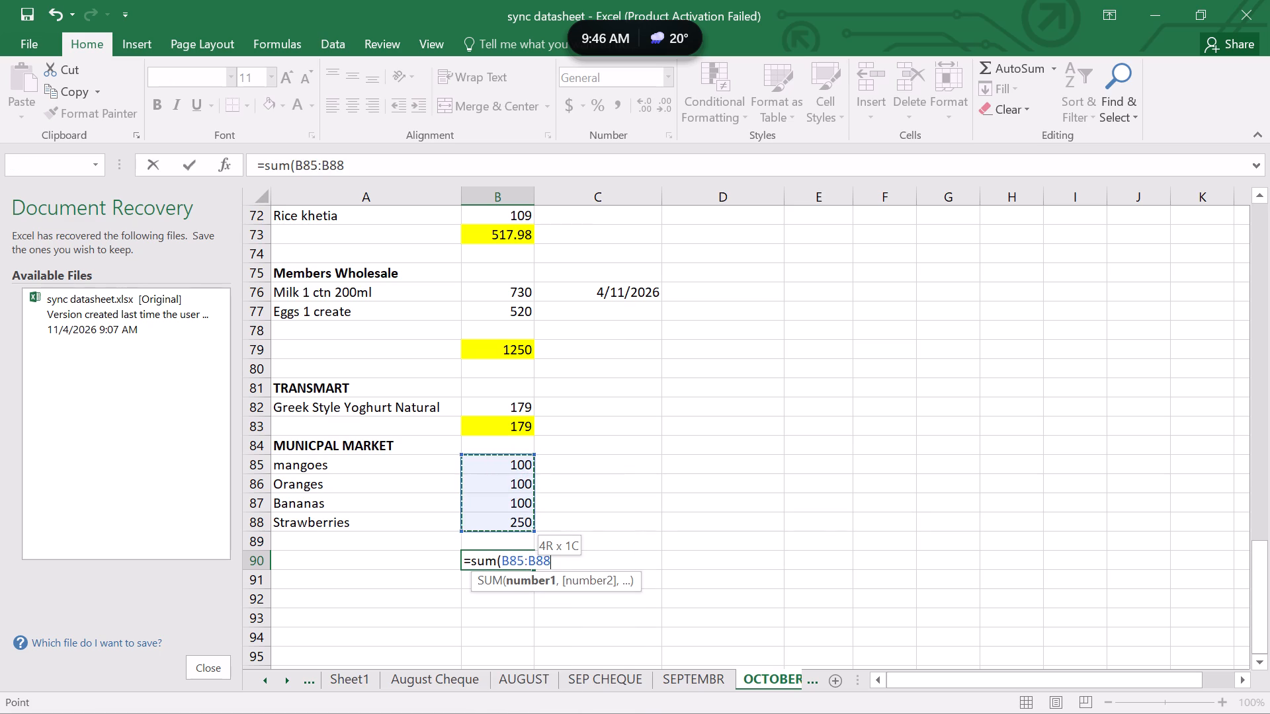
pyautogui.hotkey('shift', ')')
pyautogui.press('Return')
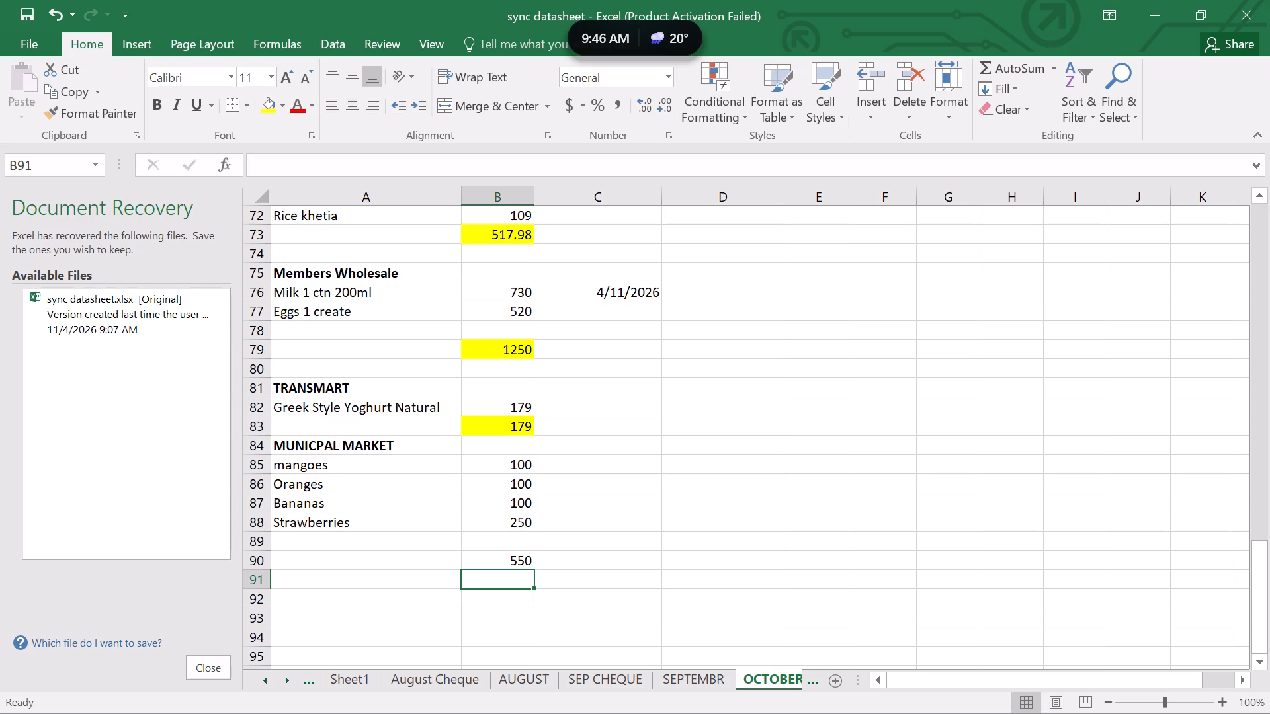
# Fill the MUNICPAL MARKET total in B90 with yellow.
pyautogui.click(503, 561)
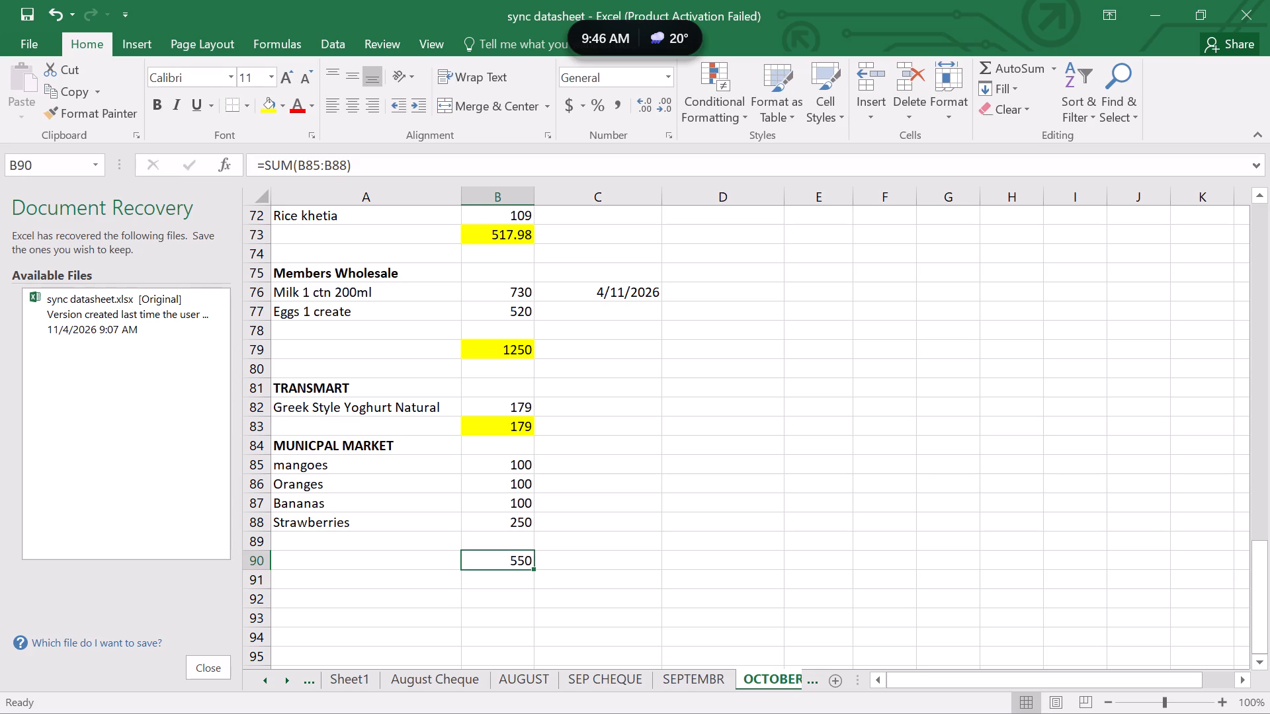
pyautogui.click(261, 114)
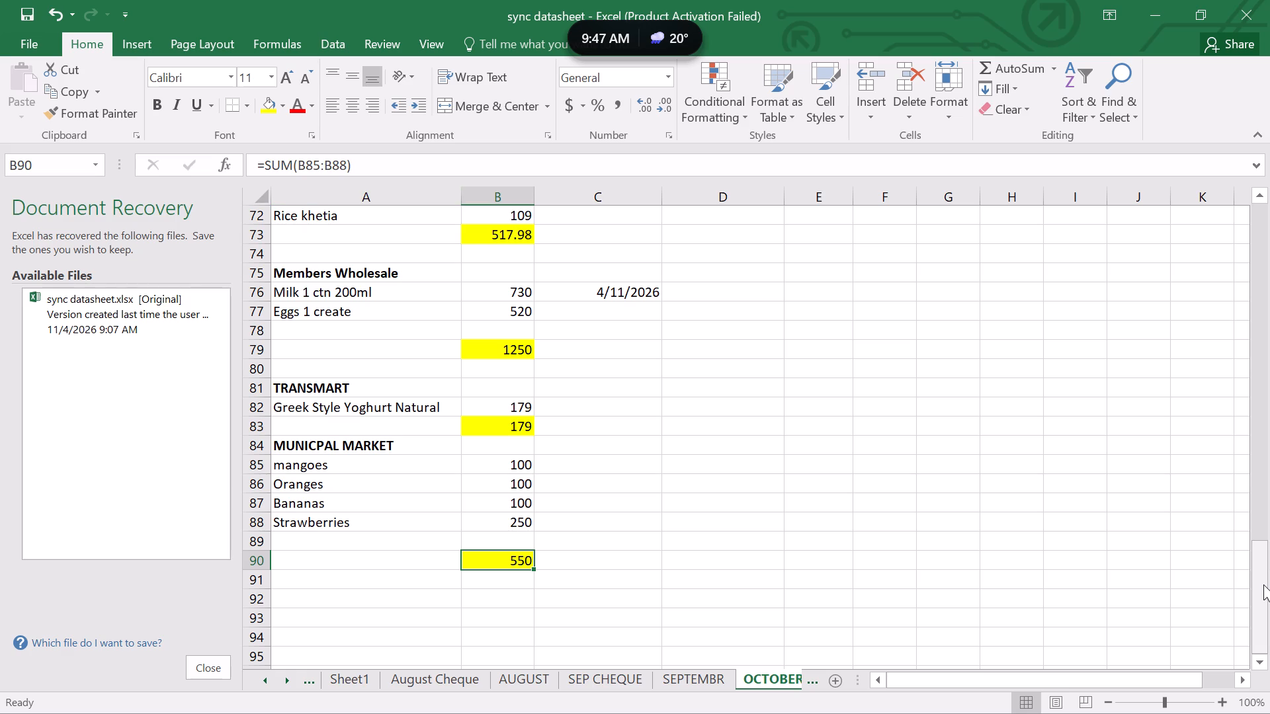
# Extend the balance formula in F1 so that it also subtracts the TRANSMART total in B83.
pyautogui.moveTo(1263, 584); pyautogui.dragTo(1265, 205)
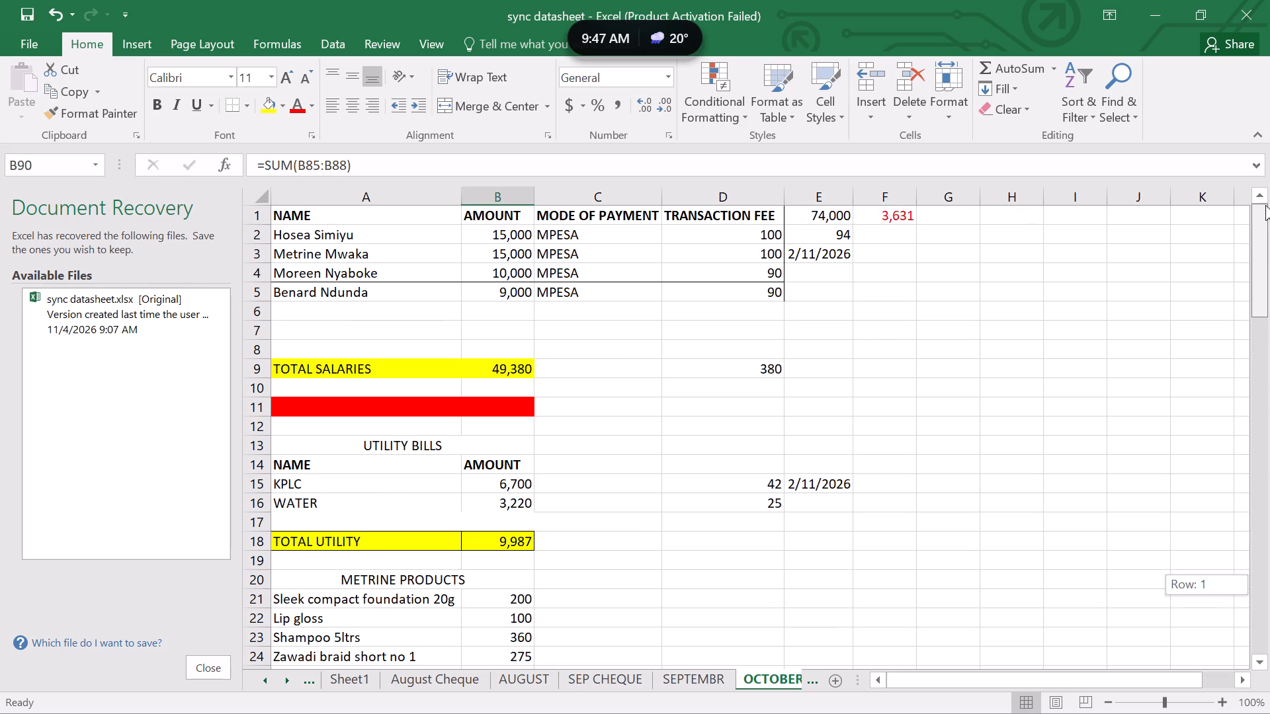
pyautogui.moveTo(1265, 205); pyautogui.dragTo(1265, 202)
pyautogui.doubleClick(904, 213)
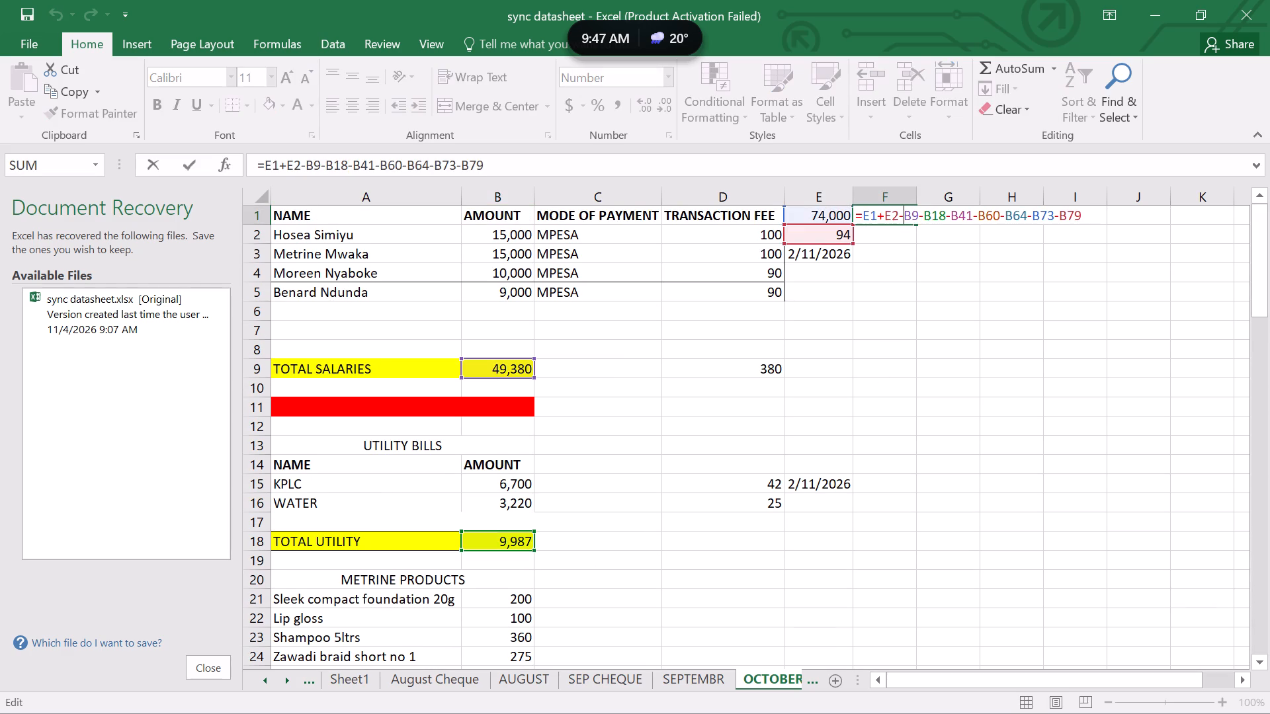
pyautogui.click(1084, 214)
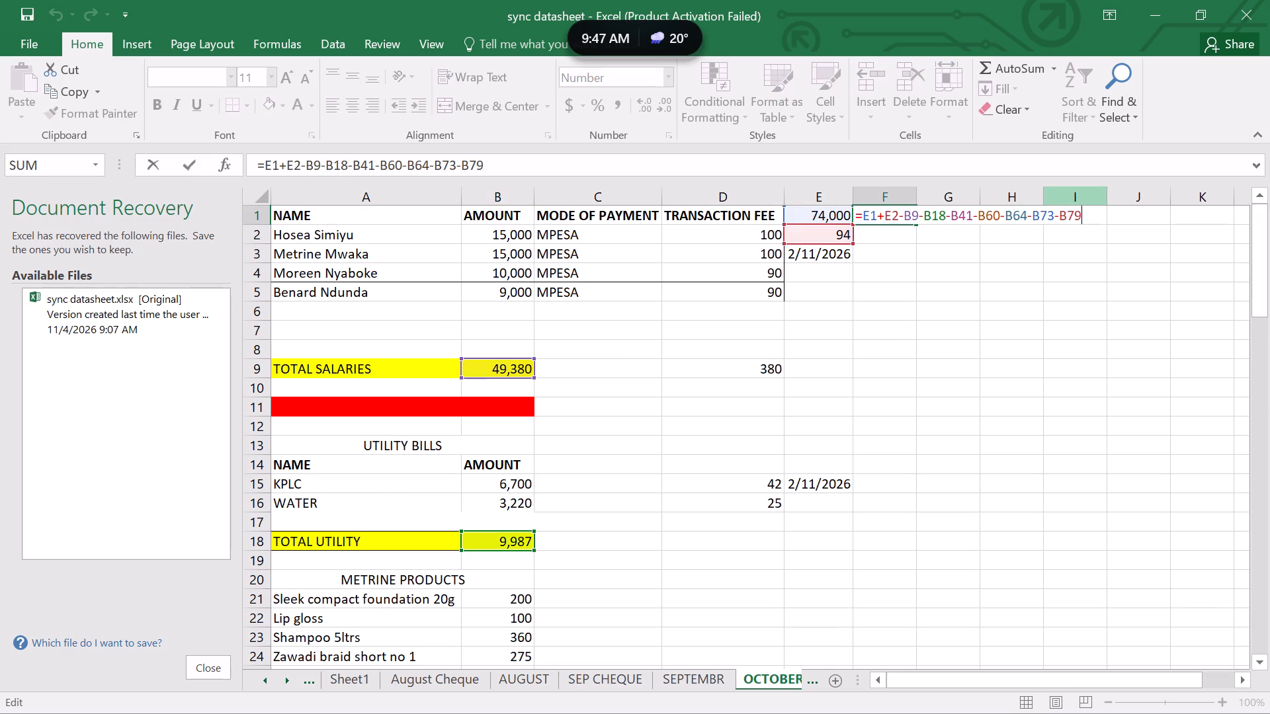
pyautogui.press('=')
pyautogui.press('BackSpace')
pyautogui.press('-')
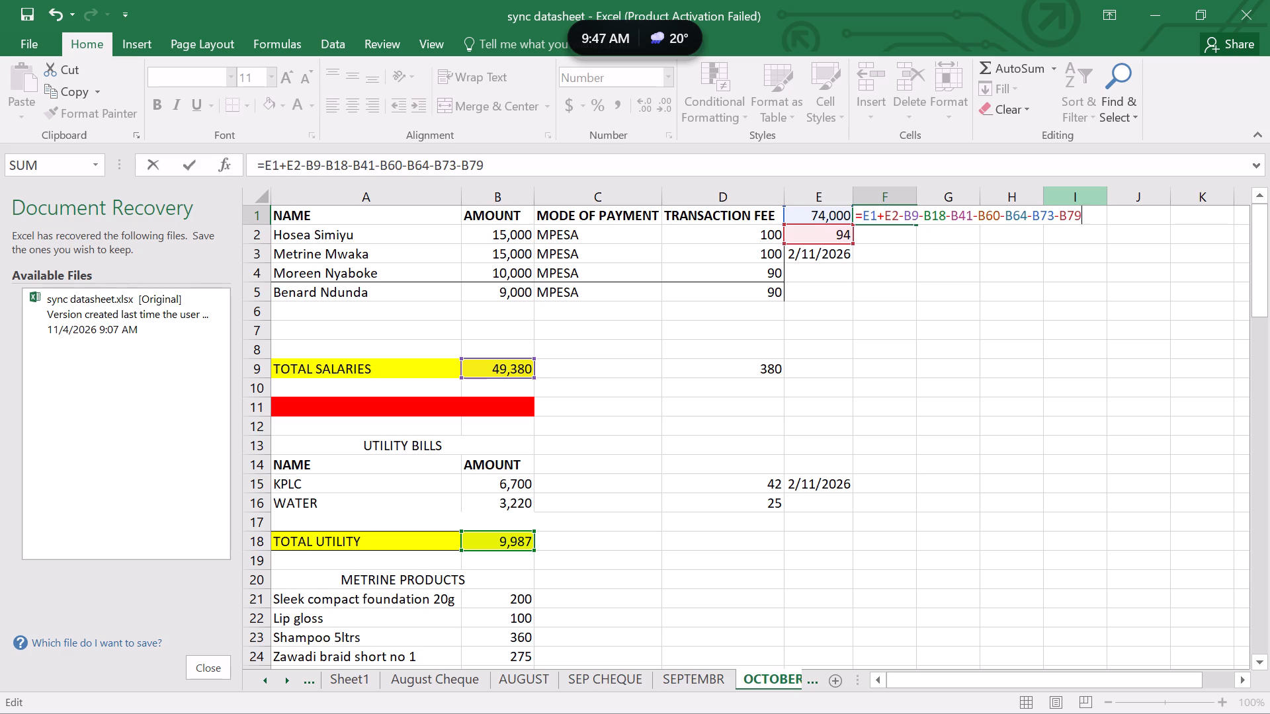
pyautogui.press('b')
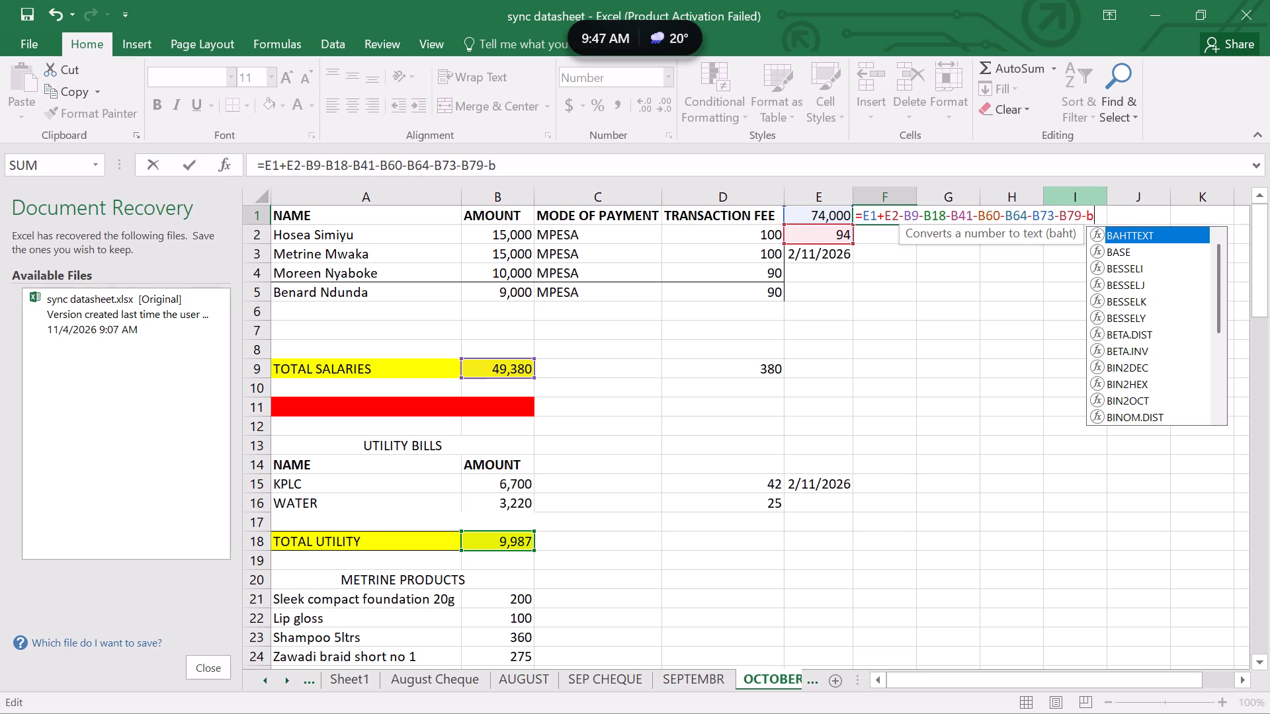
pyautogui.press('8')
pyautogui.press('3')
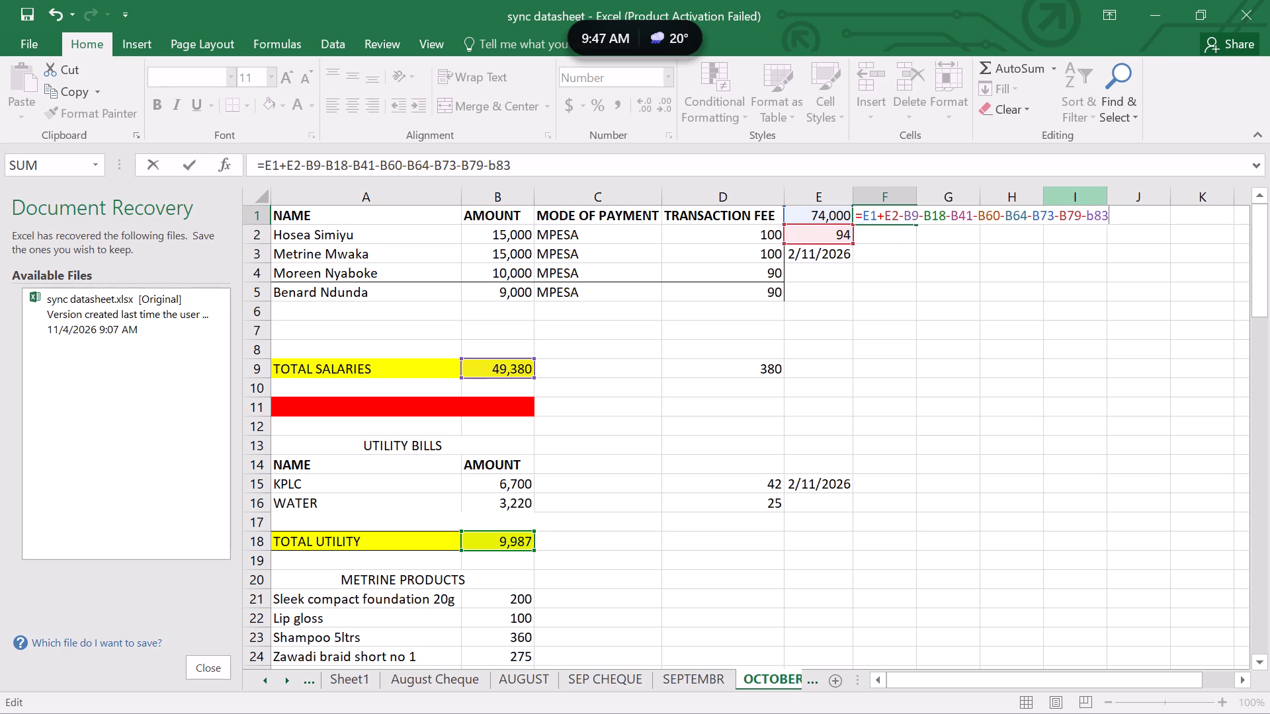
pyautogui.press('Return')
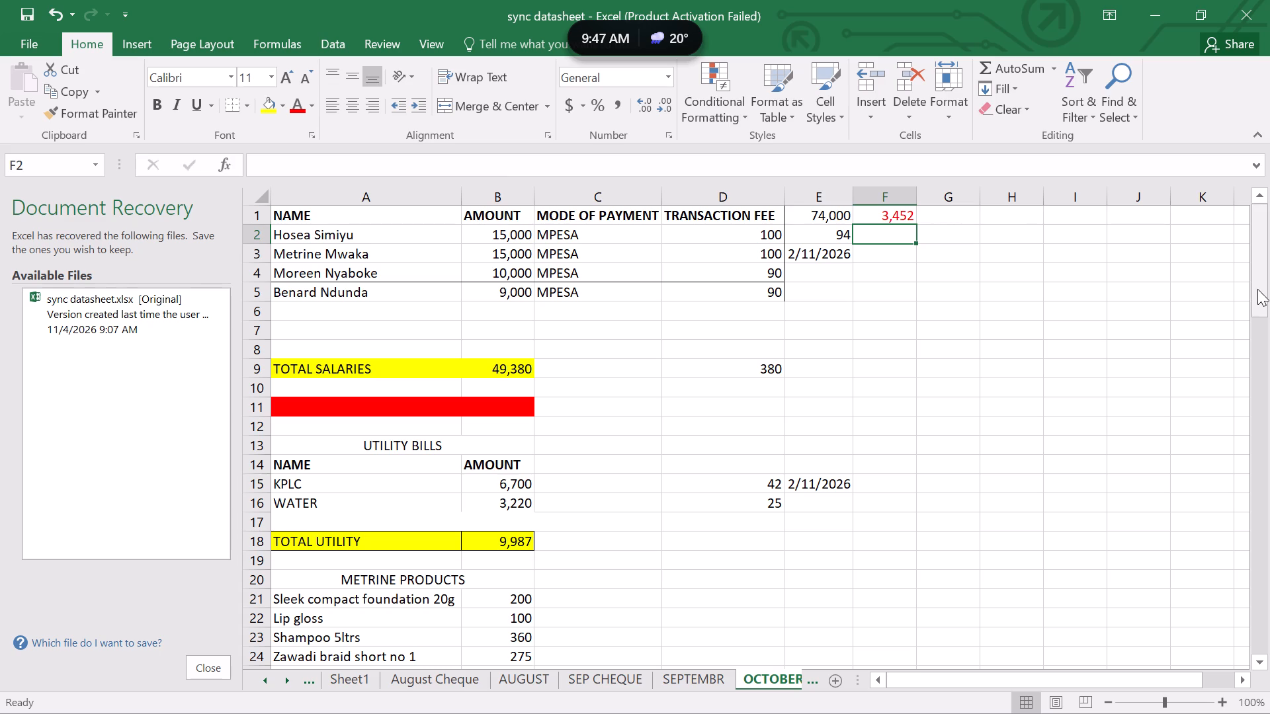
# Extend the balance formula in F1 so that it also subtracts the MUNICPAL MARKET total in B90.
pyautogui.moveTo(1259, 293); pyautogui.dragTo(1264, 551)
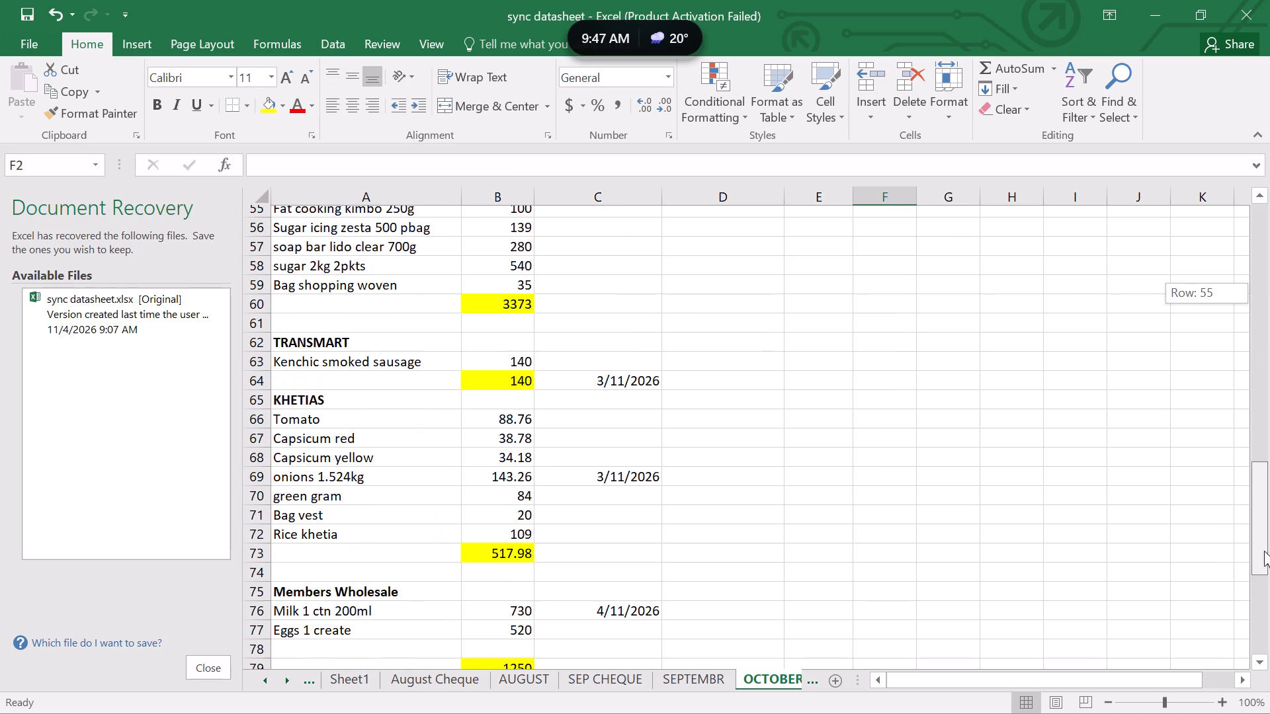
pyautogui.moveTo(1264, 551); pyautogui.dragTo(1266, 643)
pyautogui.moveTo(1266, 643); pyautogui.dragTo(1269, 253)
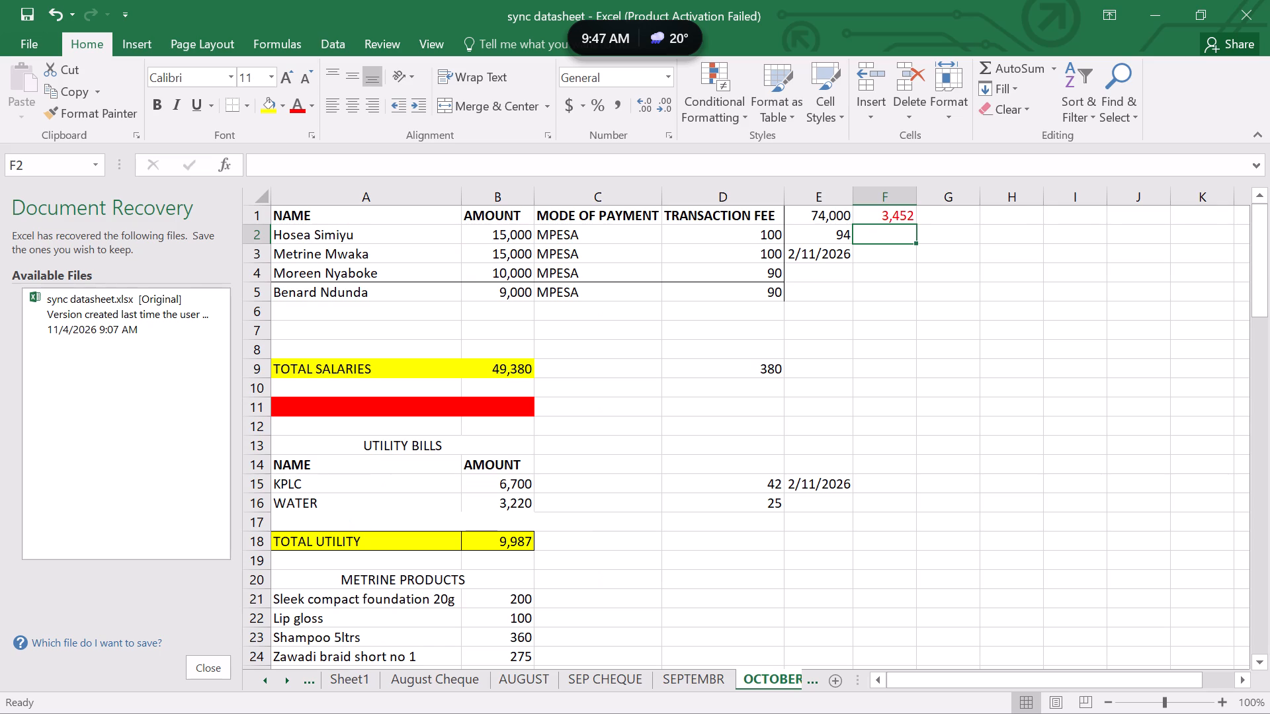
pyautogui.doubleClick(909, 220)
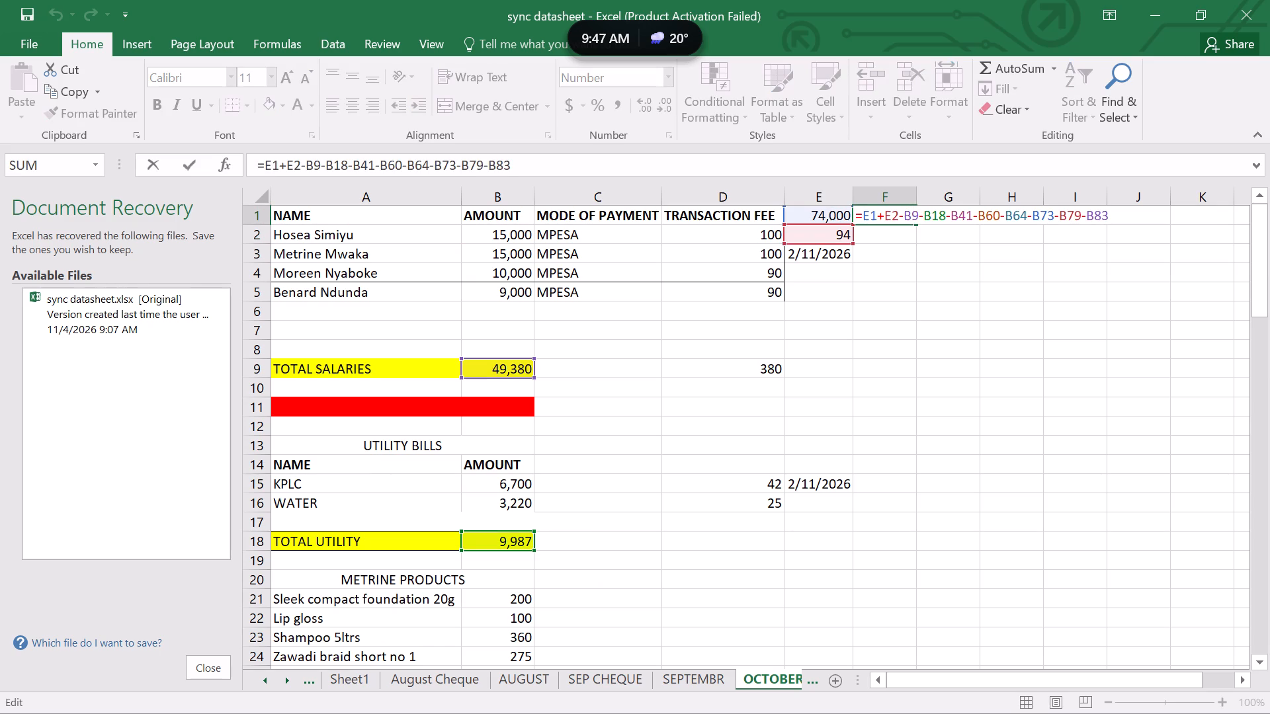
pyautogui.click(1107, 218)
pyautogui.press('-')
pyautogui.press('b')
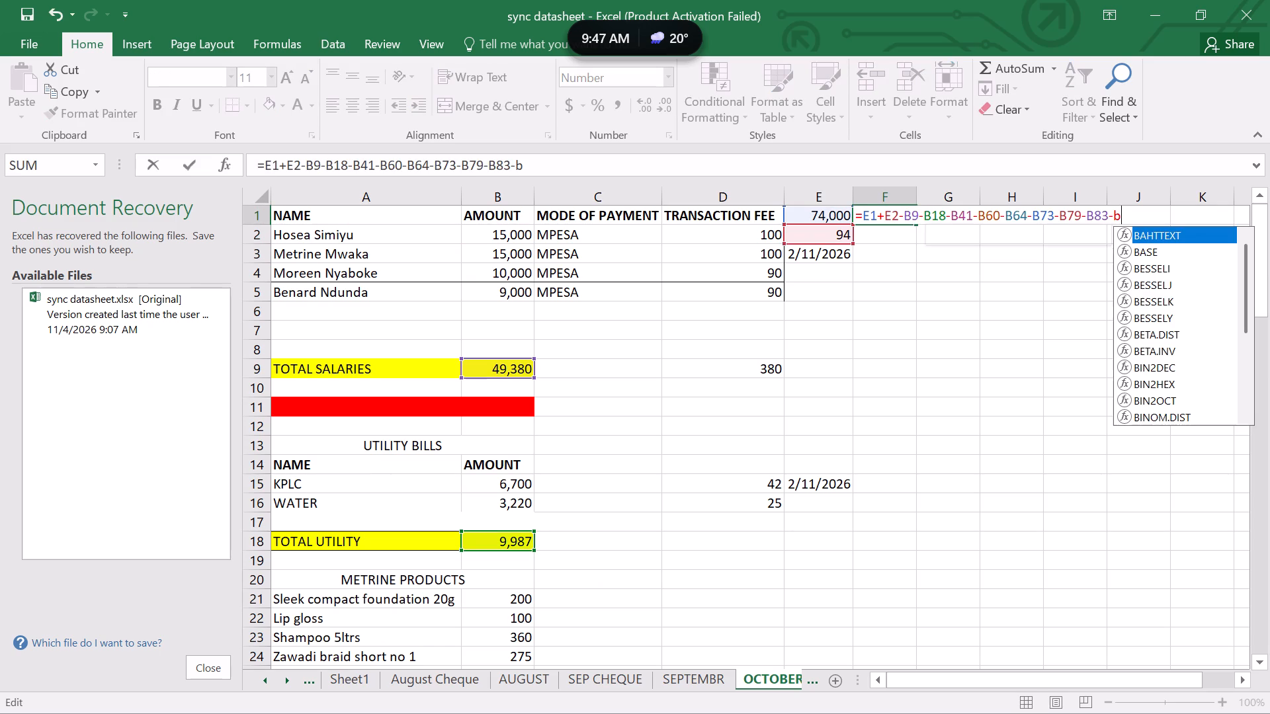
pyautogui.write('90')
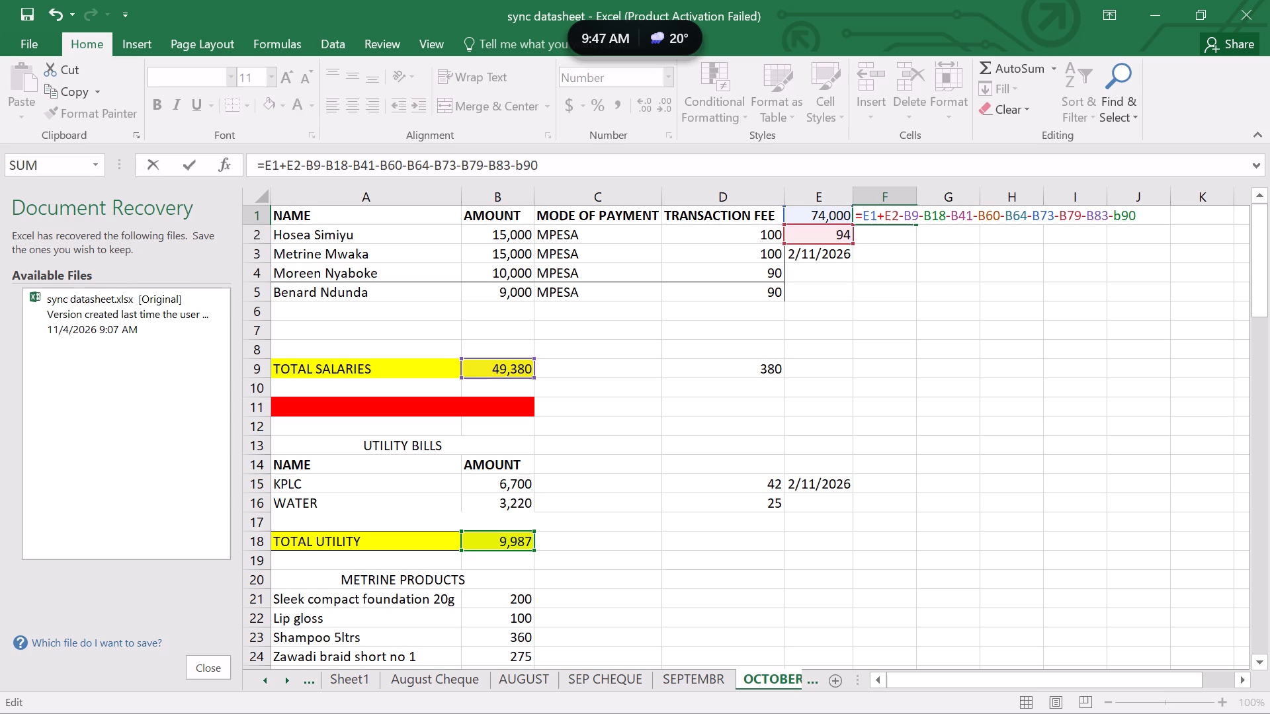
pyautogui.press('Return')
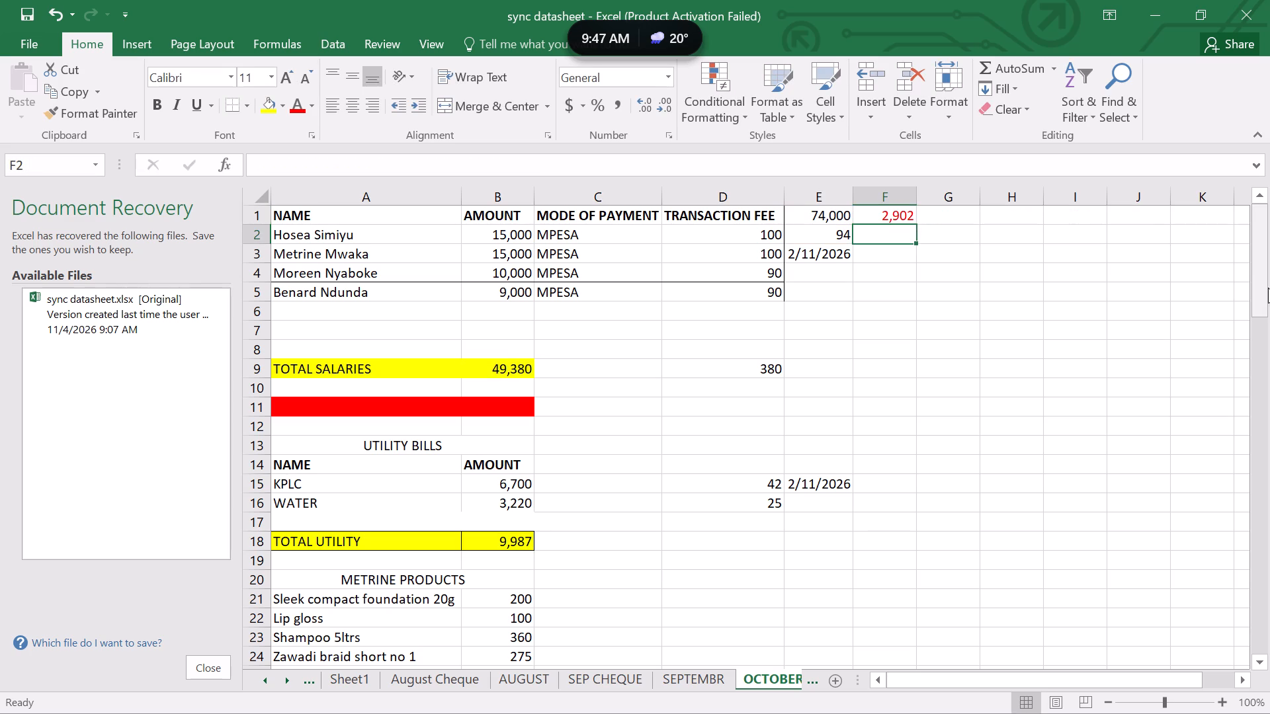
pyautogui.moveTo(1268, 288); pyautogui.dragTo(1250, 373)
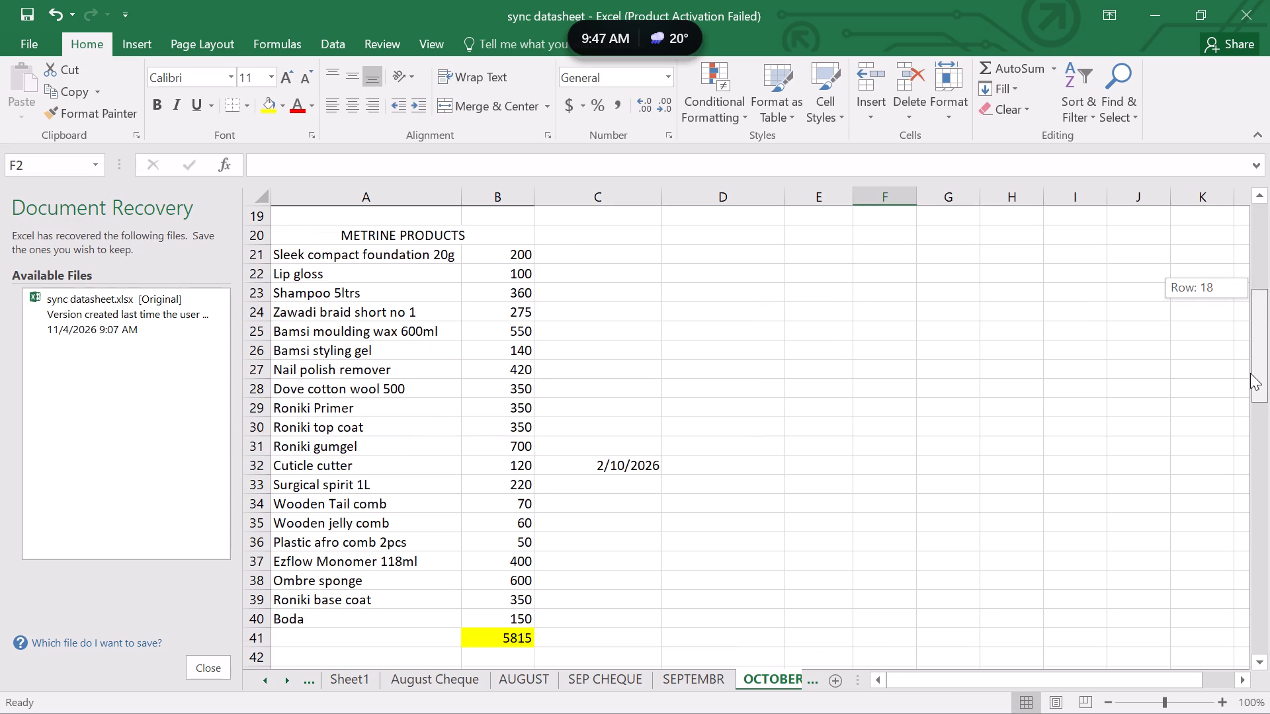
# Add an "Apples 3pc" entry with an amount of 150 in row 89 of the MUNICPAL MARKET purchases.
pyautogui.moveTo(1250, 373); pyautogui.dragTo(1264, 608)
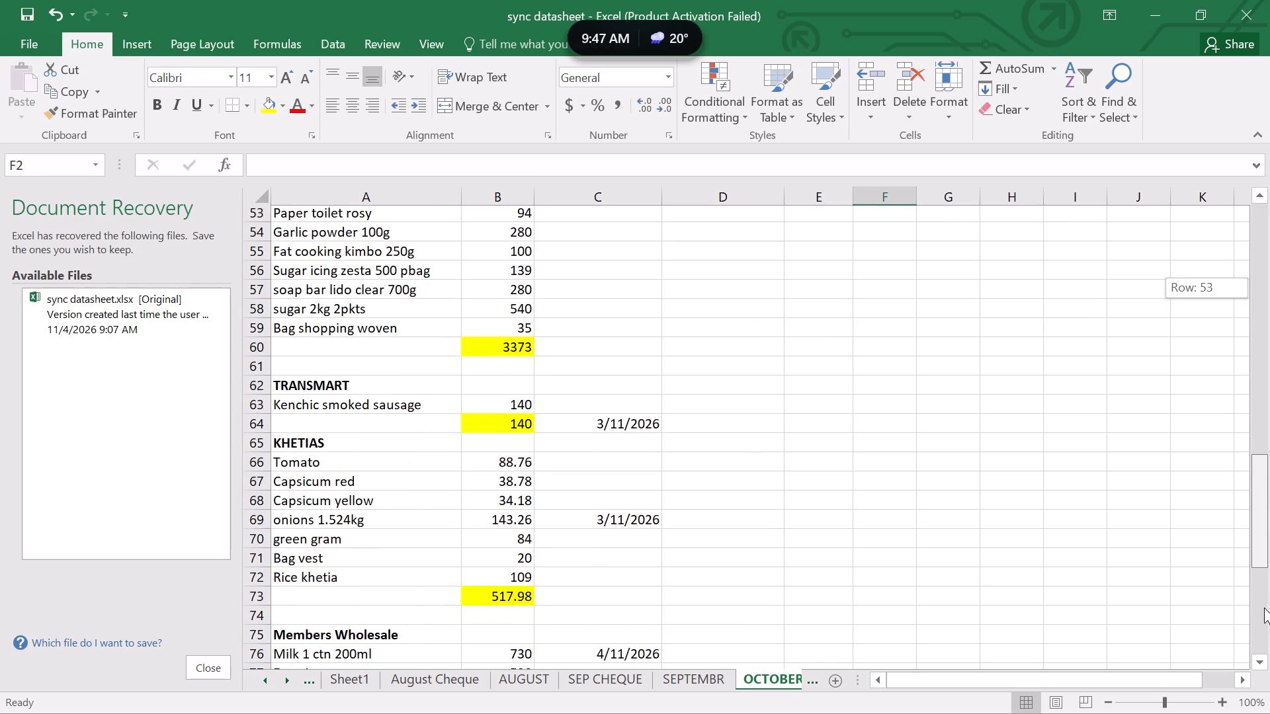
pyautogui.moveTo(1264, 608); pyautogui.dragTo(1264, 643)
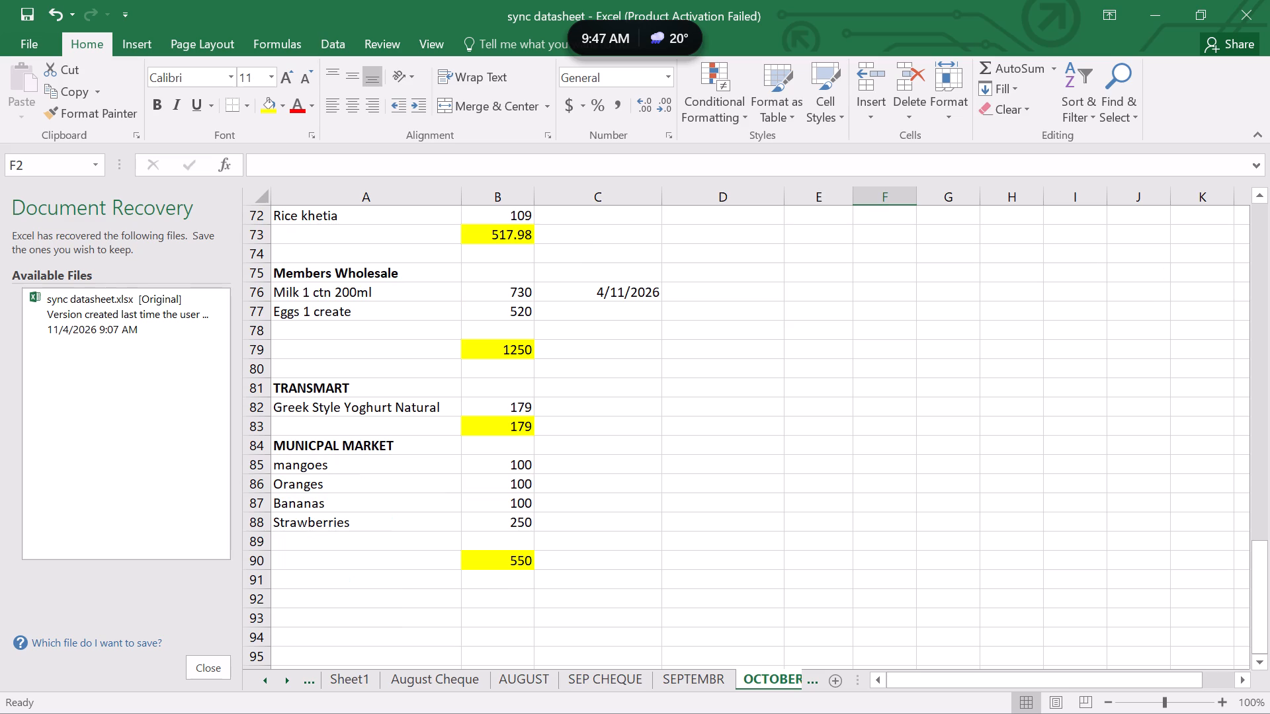
pyautogui.doubleClick(336, 542)
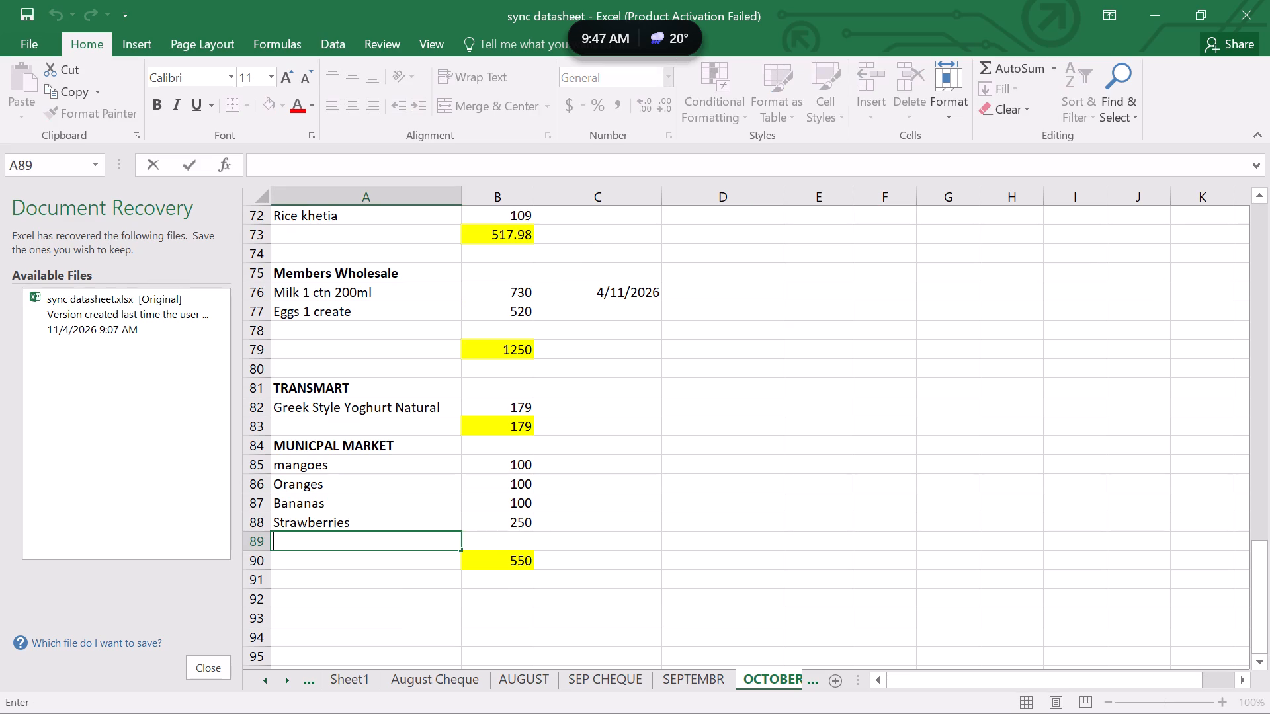
pyautogui.hotkey('shift', 'a')
pyautogui.write('ppl')
pyautogui.write('es')
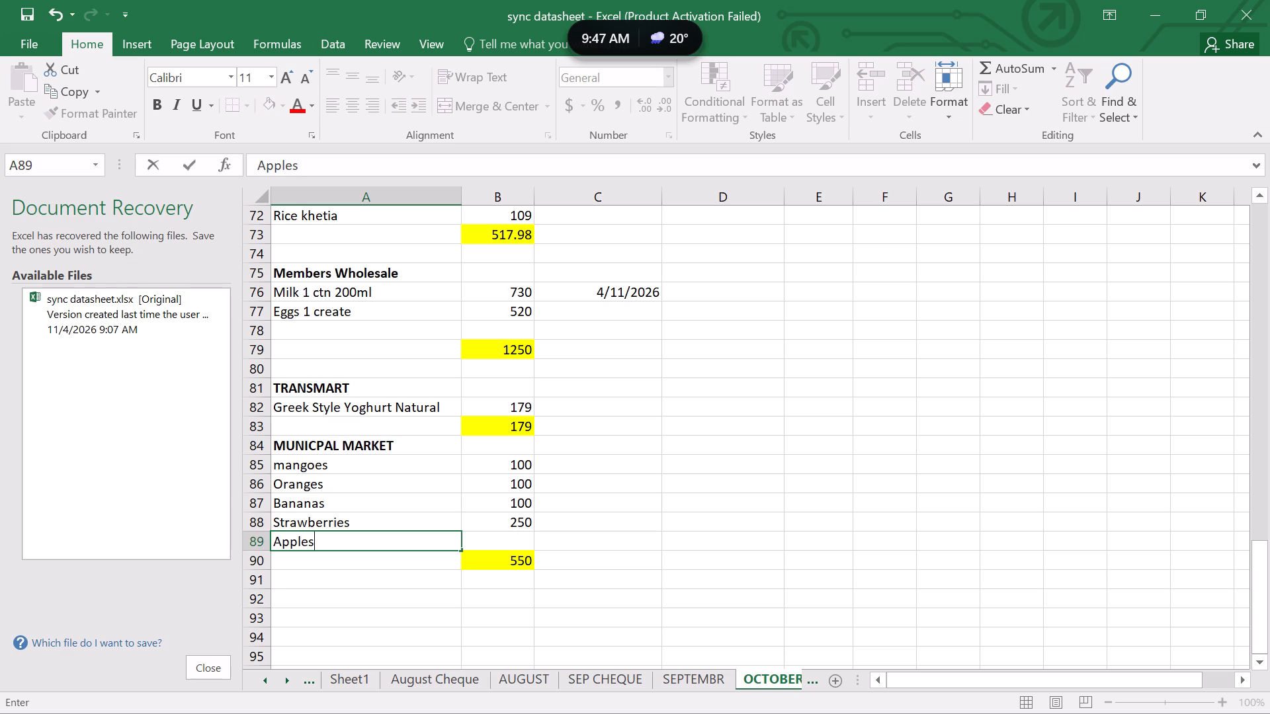
pyautogui.press('space')
pyautogui.press('3')
pyautogui.click(499, 537)
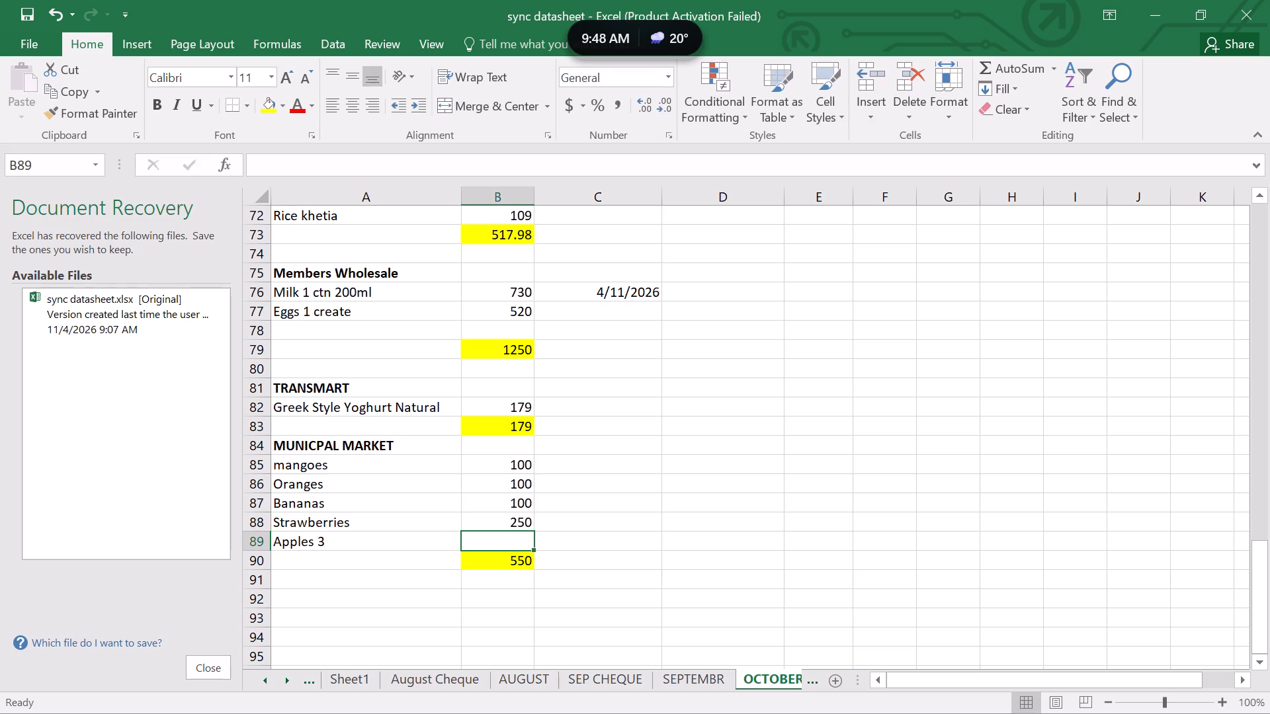
pyautogui.doubleClick(499, 537)
pyautogui.doubleClick(371, 542)
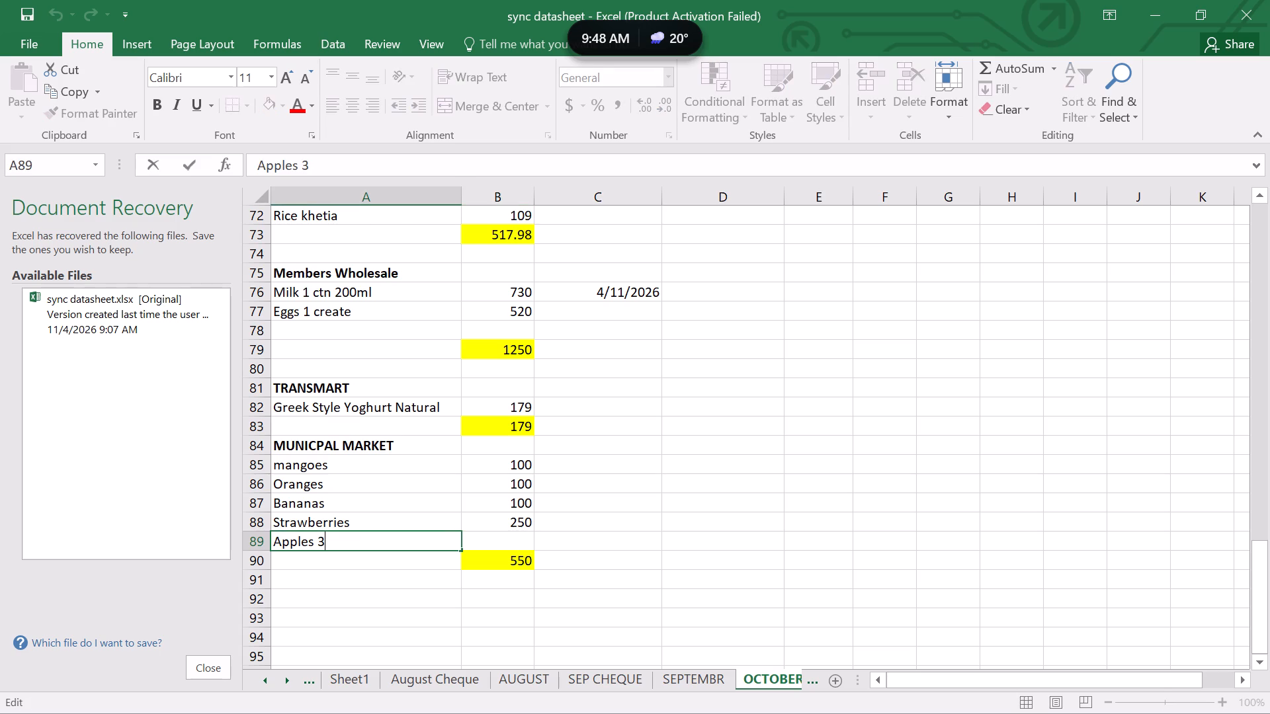
pyautogui.write('pc')
pyautogui.doubleClick(498, 543)
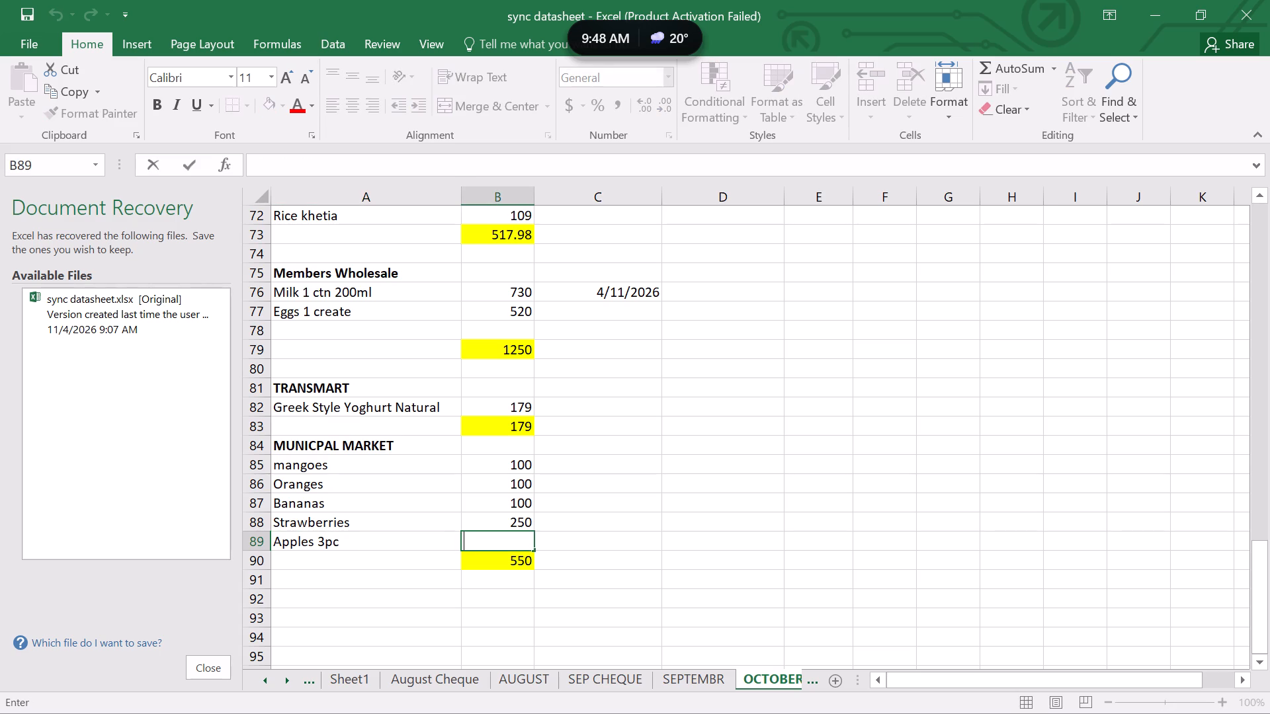
pyautogui.write('150')
pyautogui.click(612, 547)
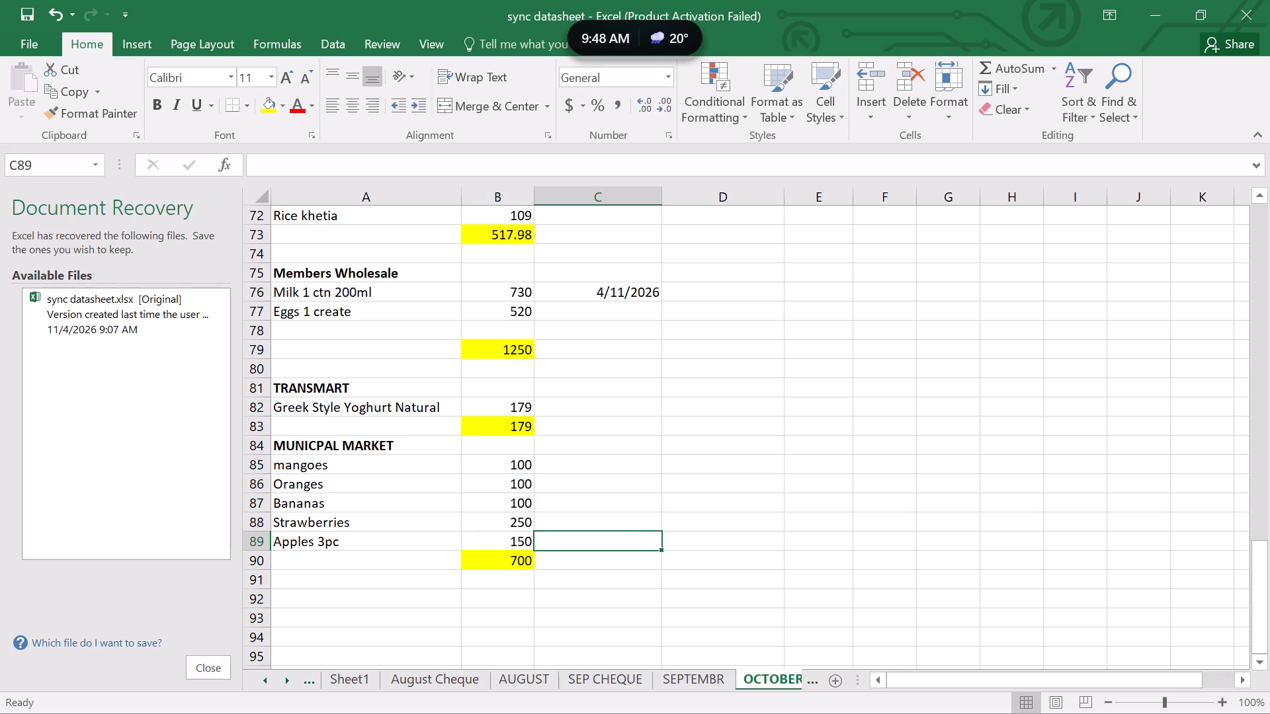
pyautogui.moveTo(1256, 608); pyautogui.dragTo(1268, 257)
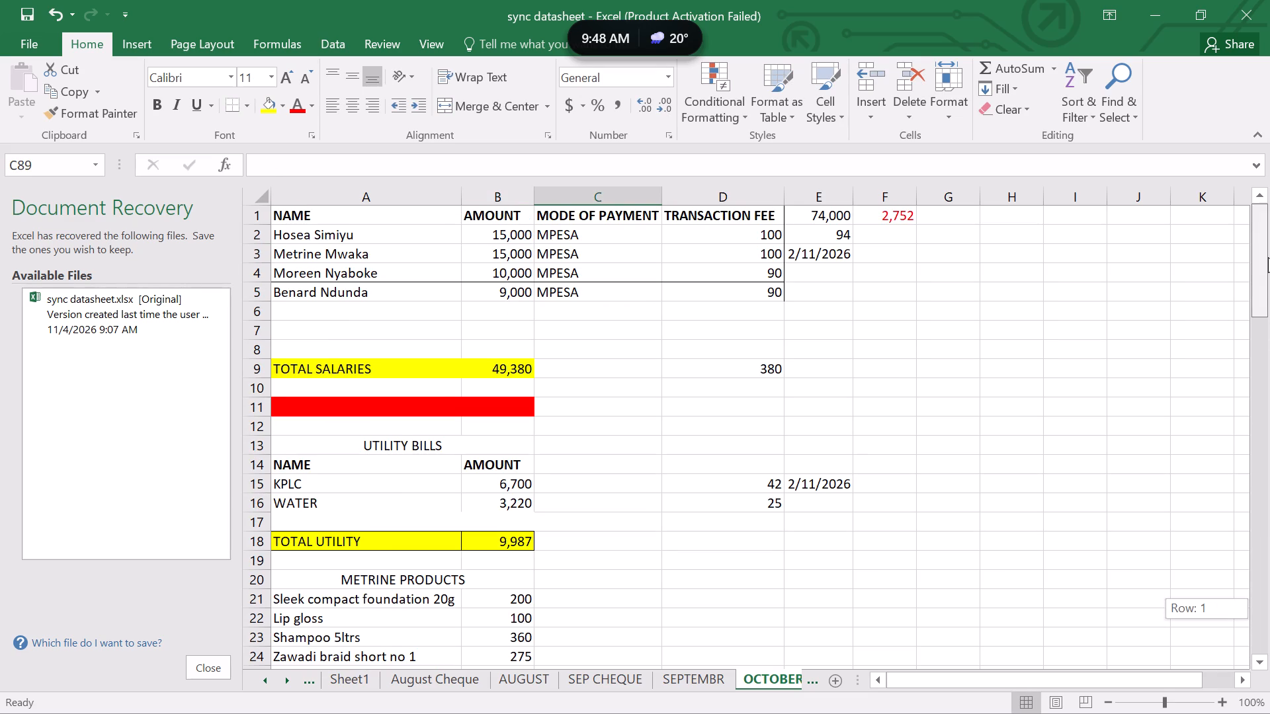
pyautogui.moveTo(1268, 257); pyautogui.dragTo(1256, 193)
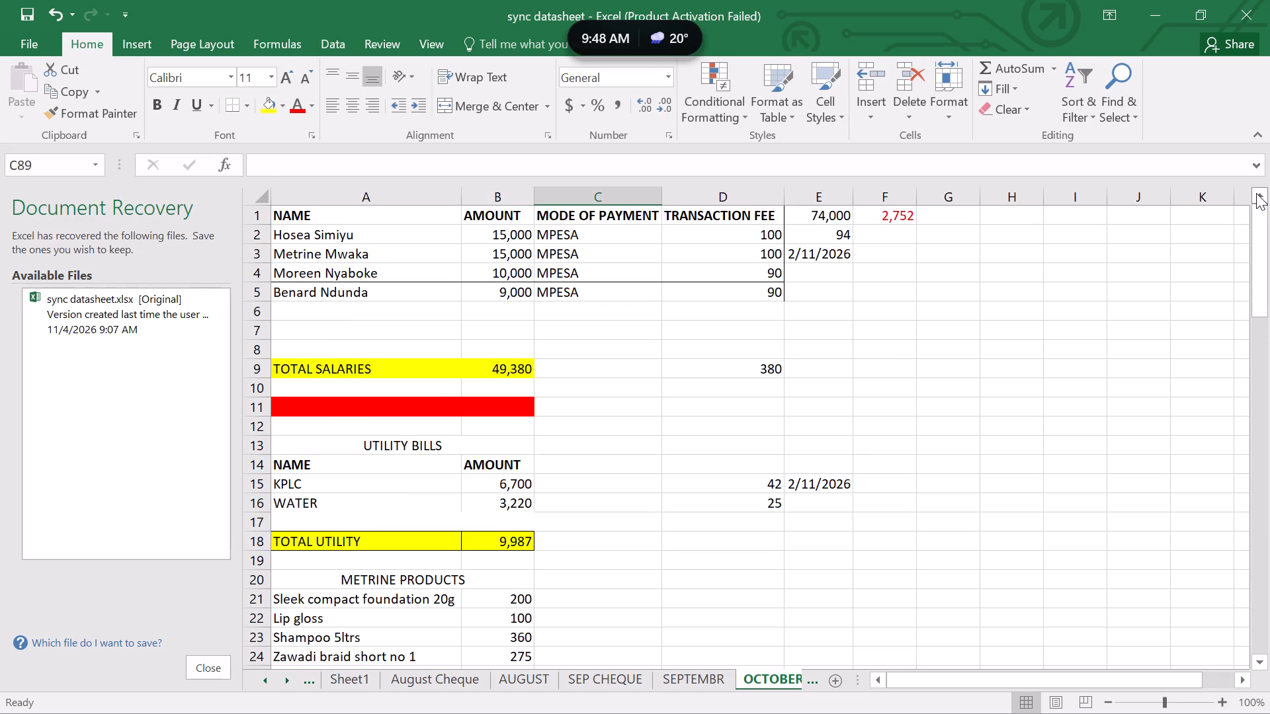
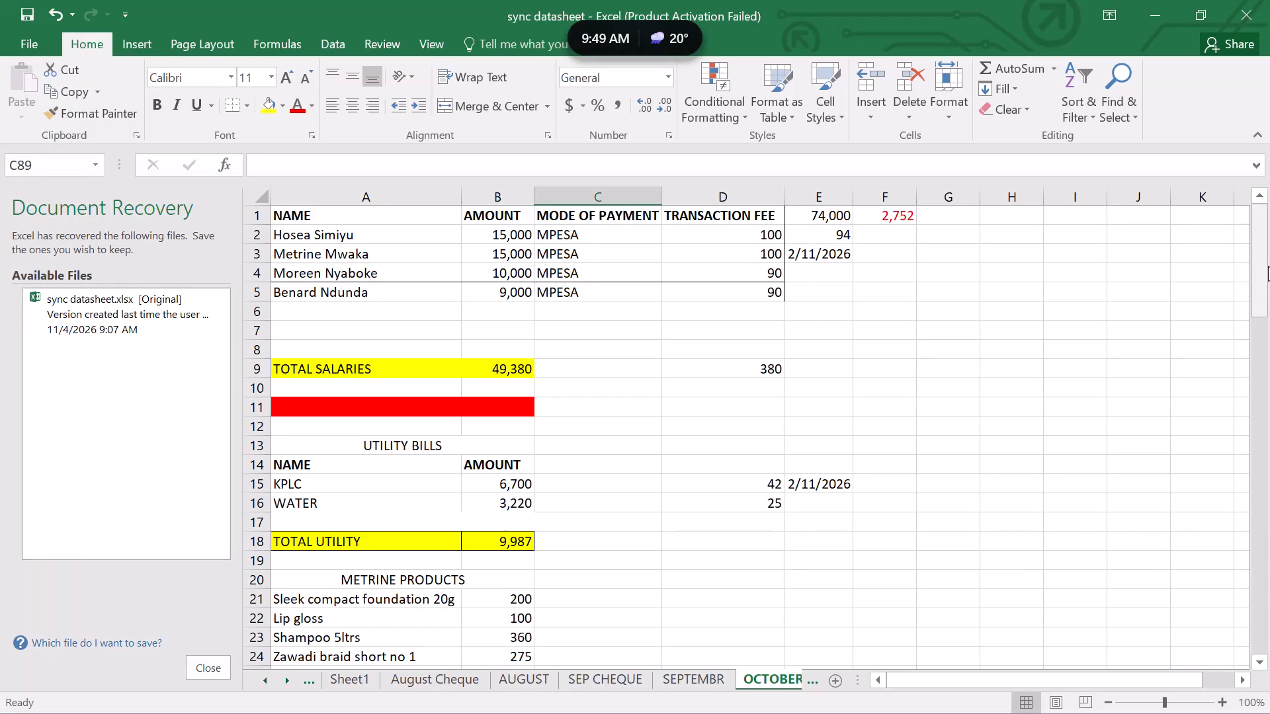
# Review the purchases on the October sheet and the item amounts on the SEP CHEQUE sheet.
pyautogui.moveTo(1268, 266); pyautogui.dragTo(1257, 491)
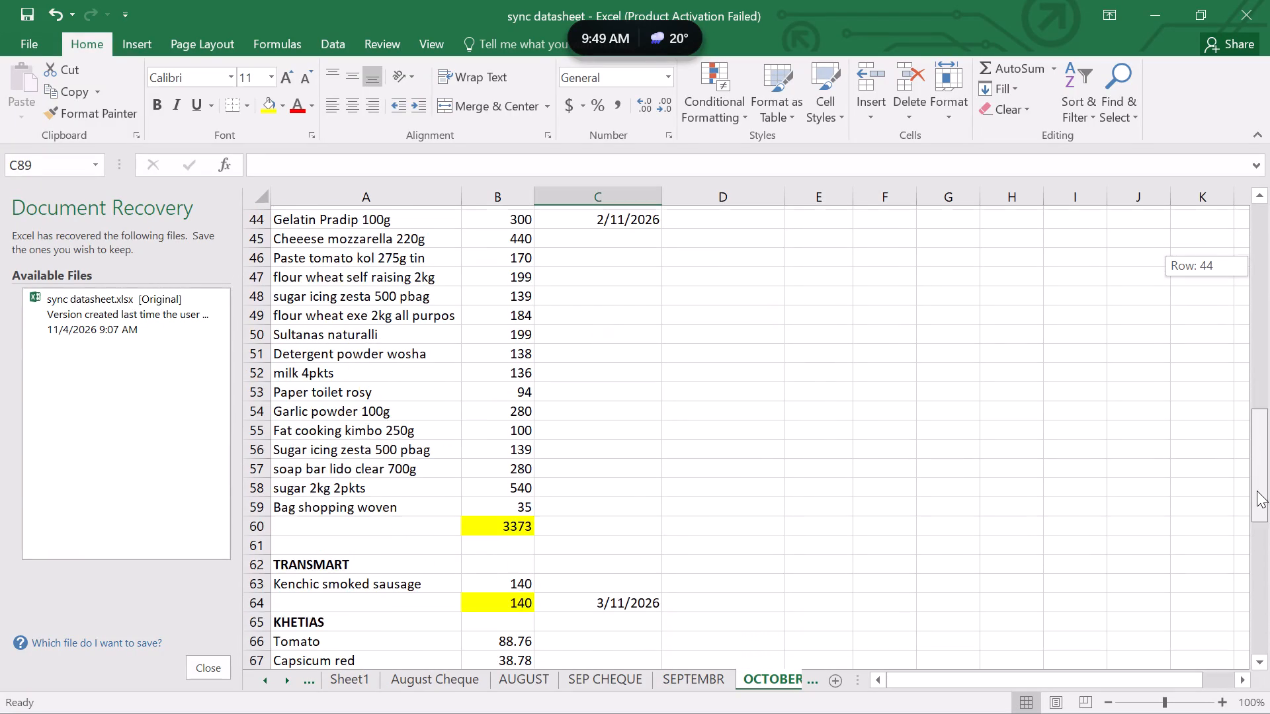
pyautogui.moveTo(1257, 491); pyautogui.dragTo(1253, 555)
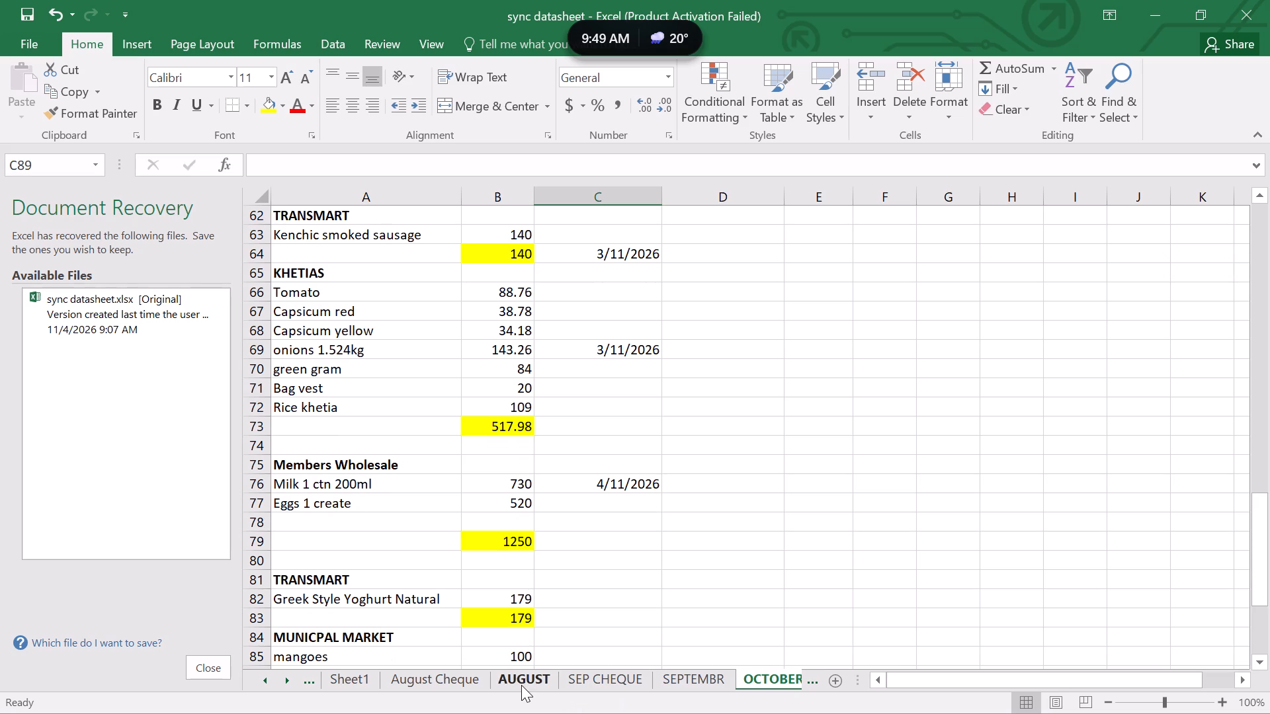
pyautogui.click(593, 678)
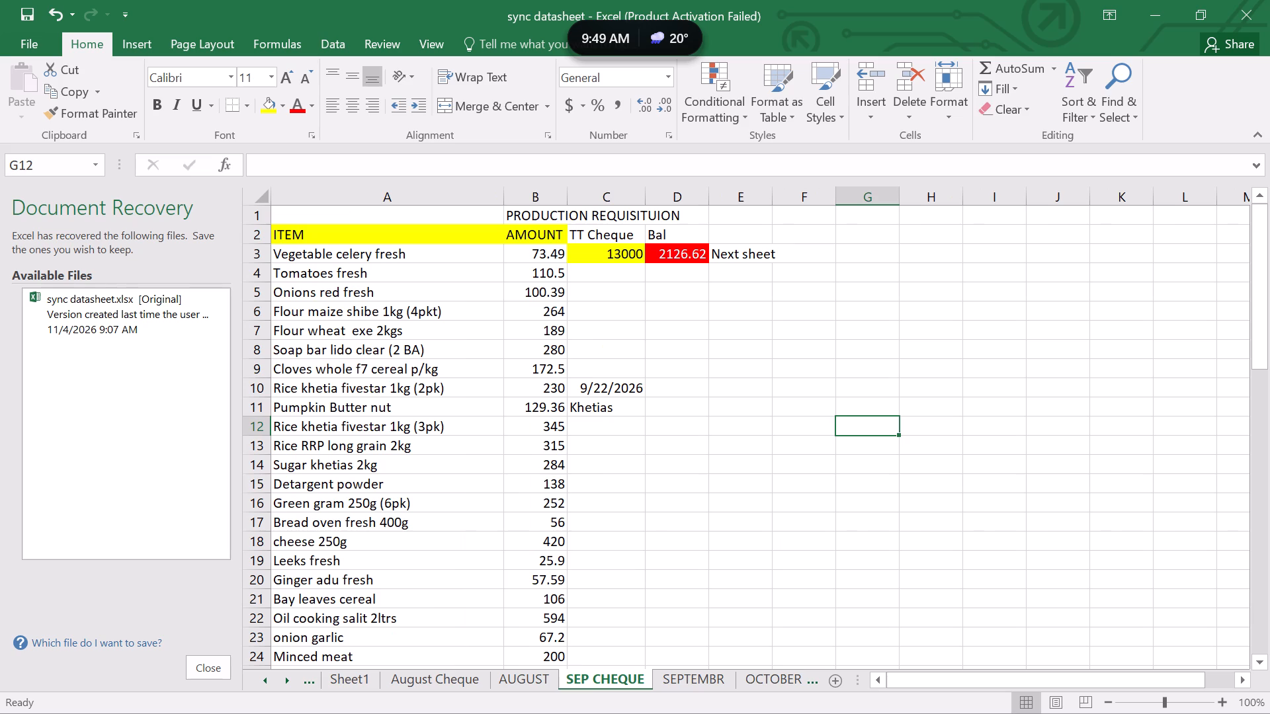
pyautogui.moveTo(1252, 247); pyautogui.dragTo(1269, 372)
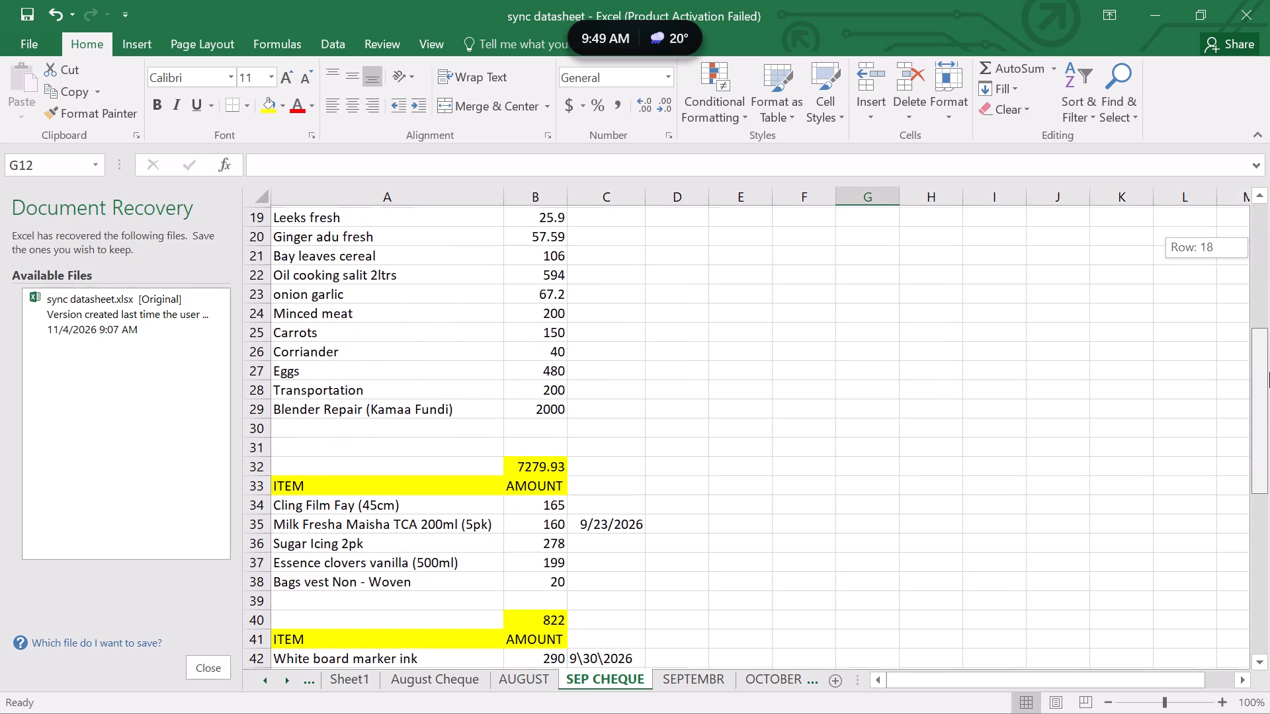
pyautogui.moveTo(1269, 372); pyautogui.dragTo(1269, 385)
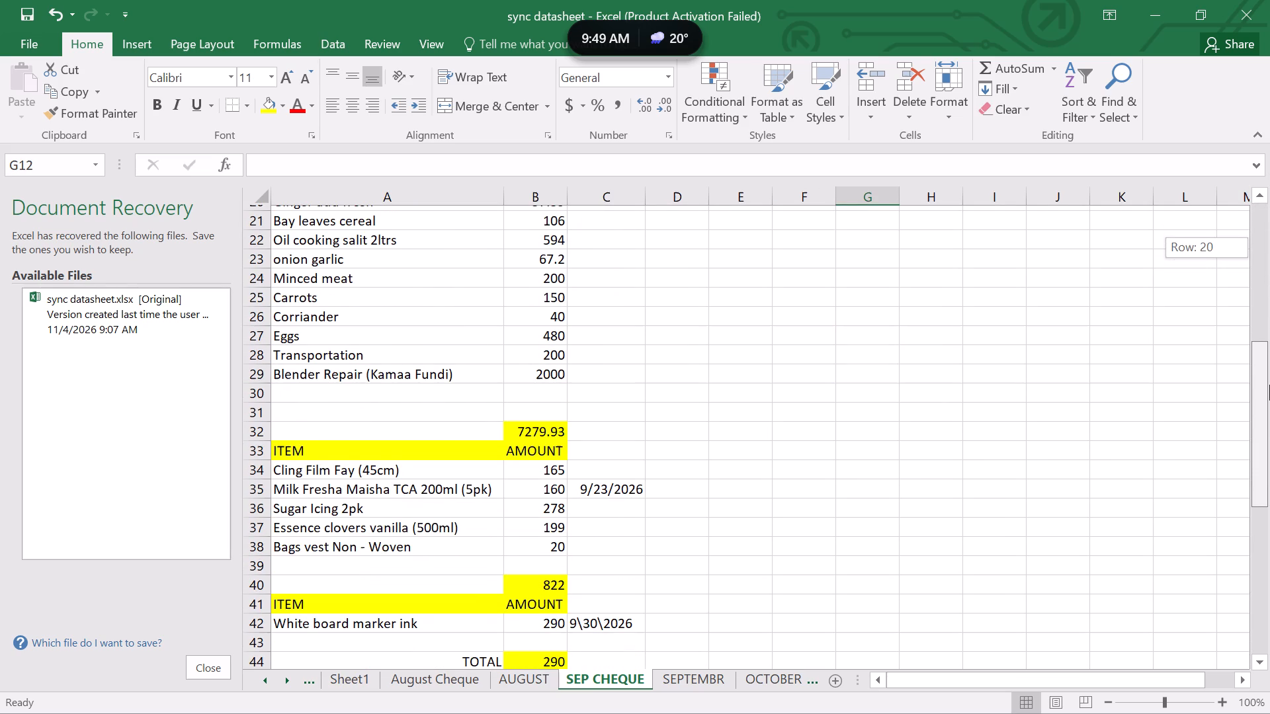
pyautogui.moveTo(1269, 385); pyautogui.dragTo(1269, 429)
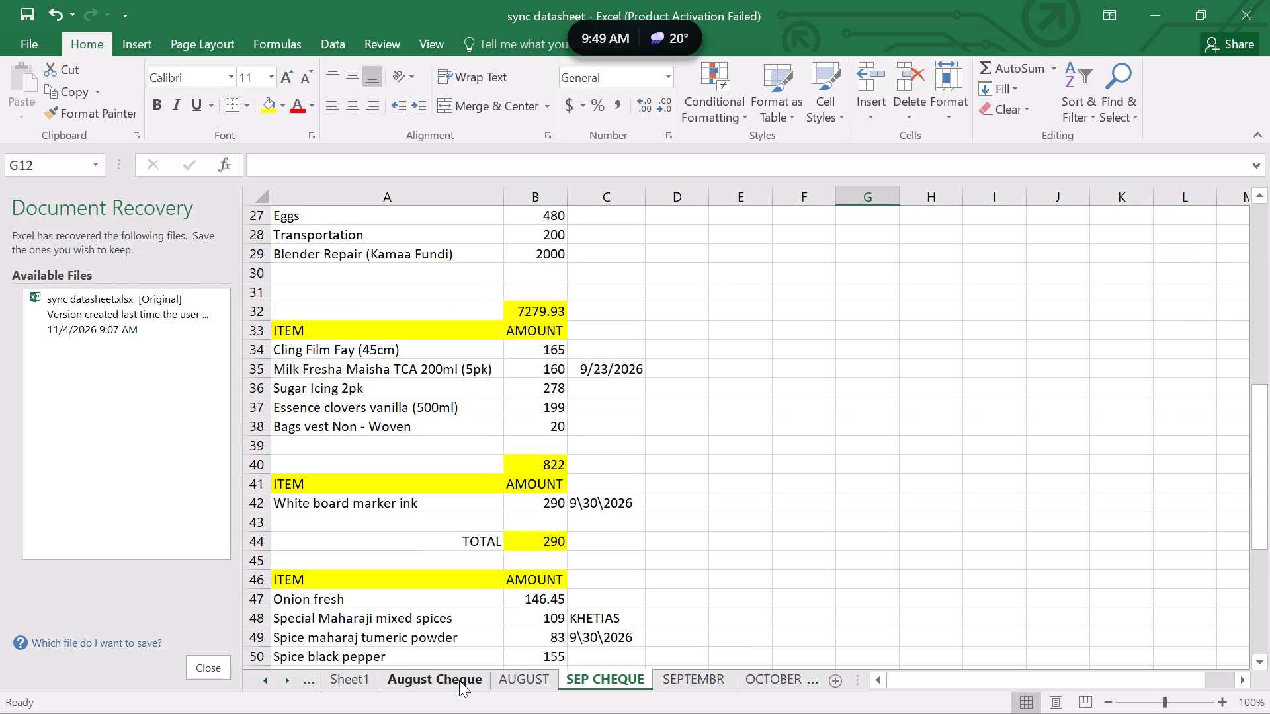
# Examine the expense entries and section totals on the August Cheque sheet, down to the KHETIAS section.
pyautogui.click(459, 680)
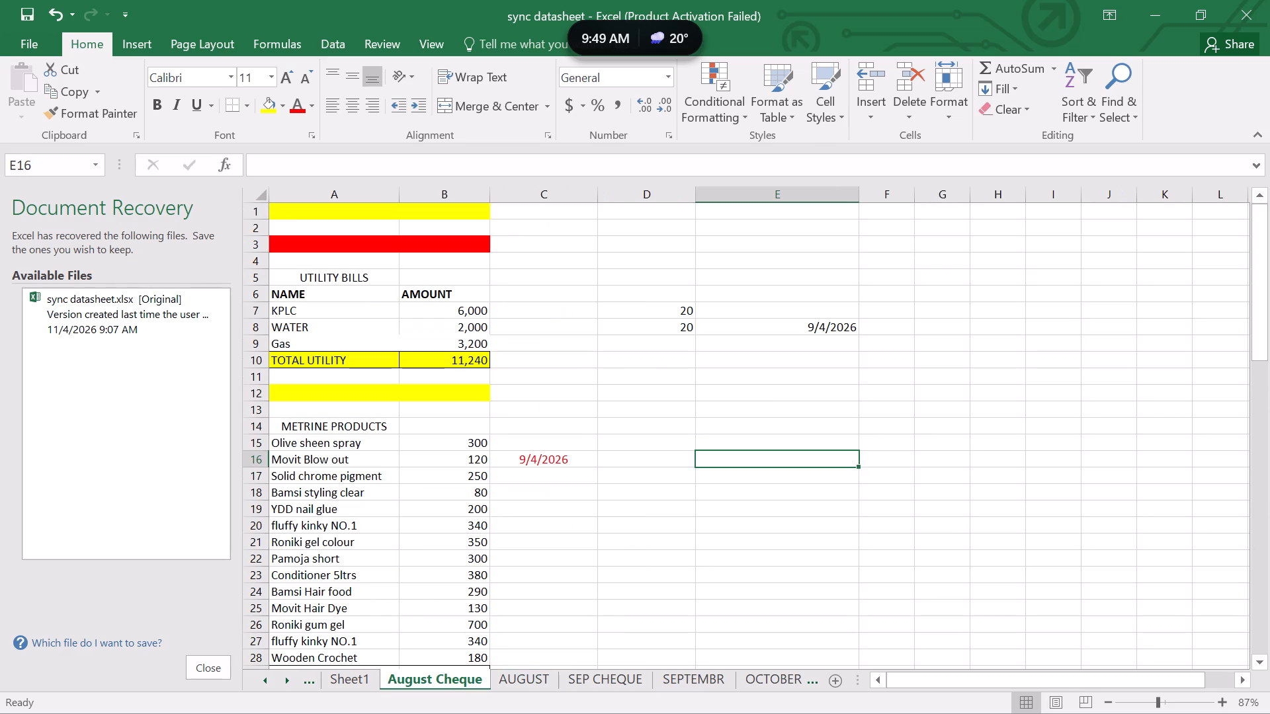
pyautogui.moveTo(1257, 266); pyautogui.dragTo(1257, 243)
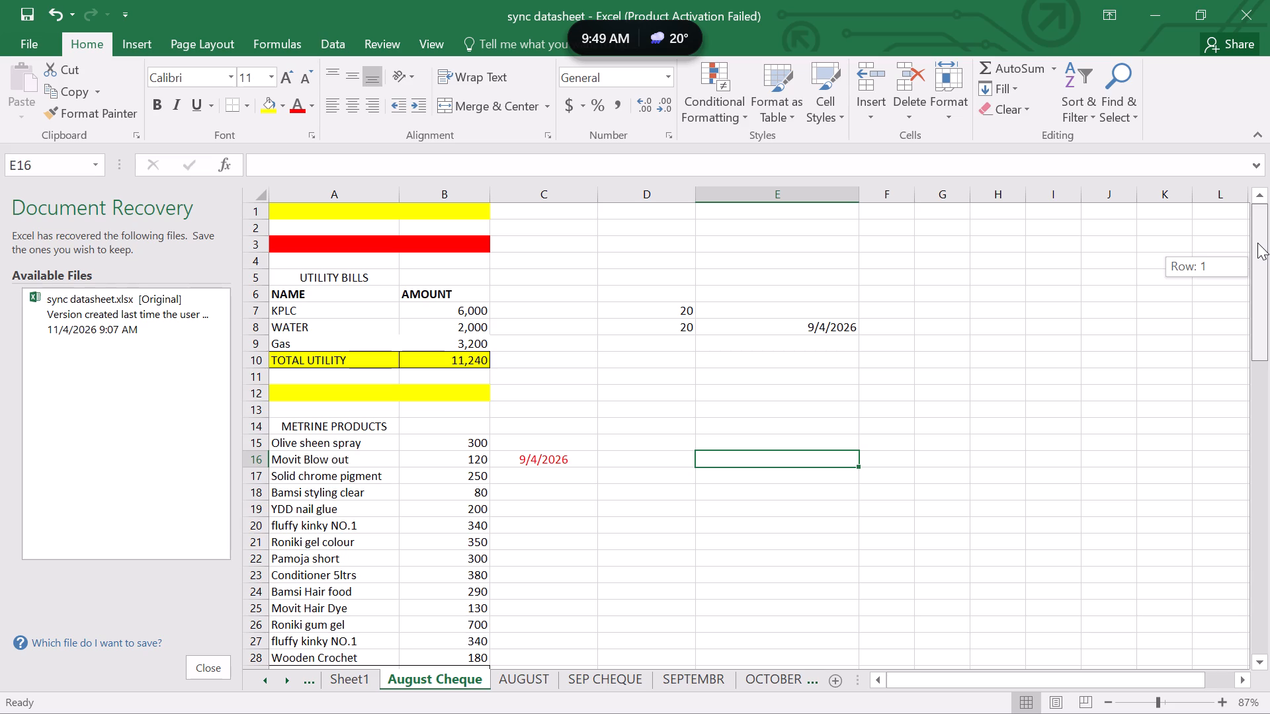
pyautogui.moveTo(1257, 243); pyautogui.dragTo(1255, 292)
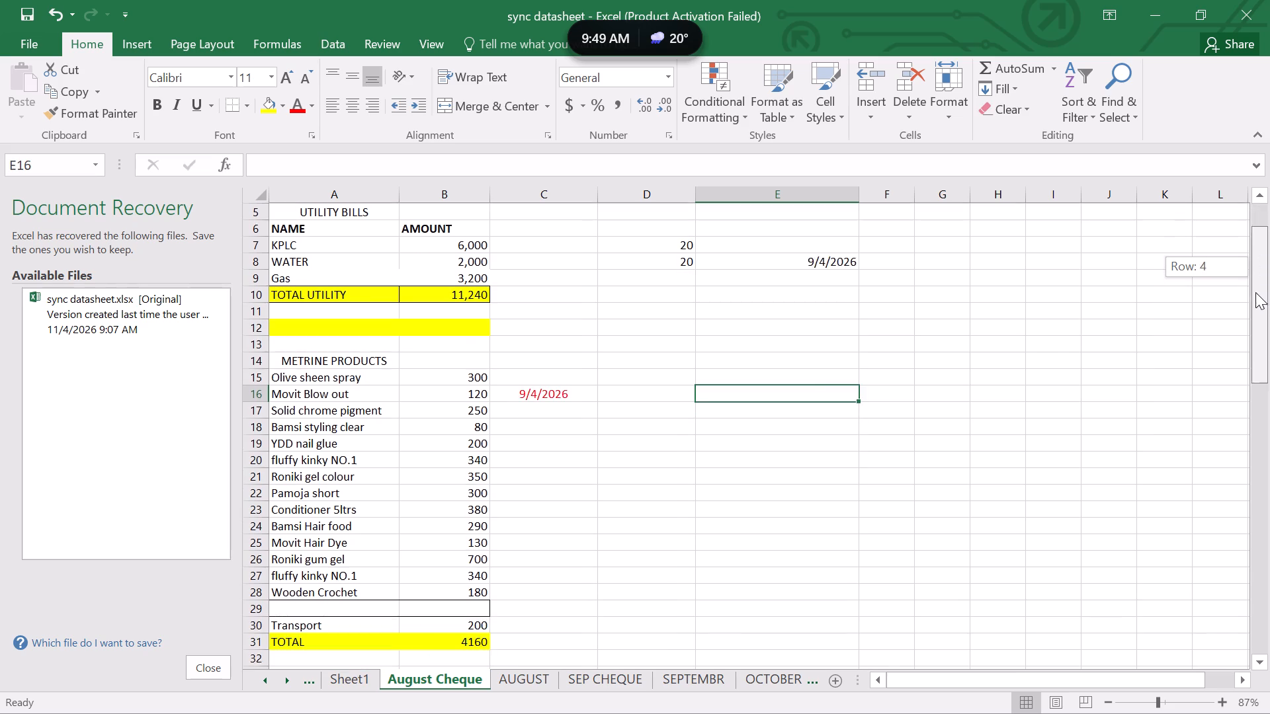
pyautogui.moveTo(1255, 292); pyautogui.dragTo(1267, 415)
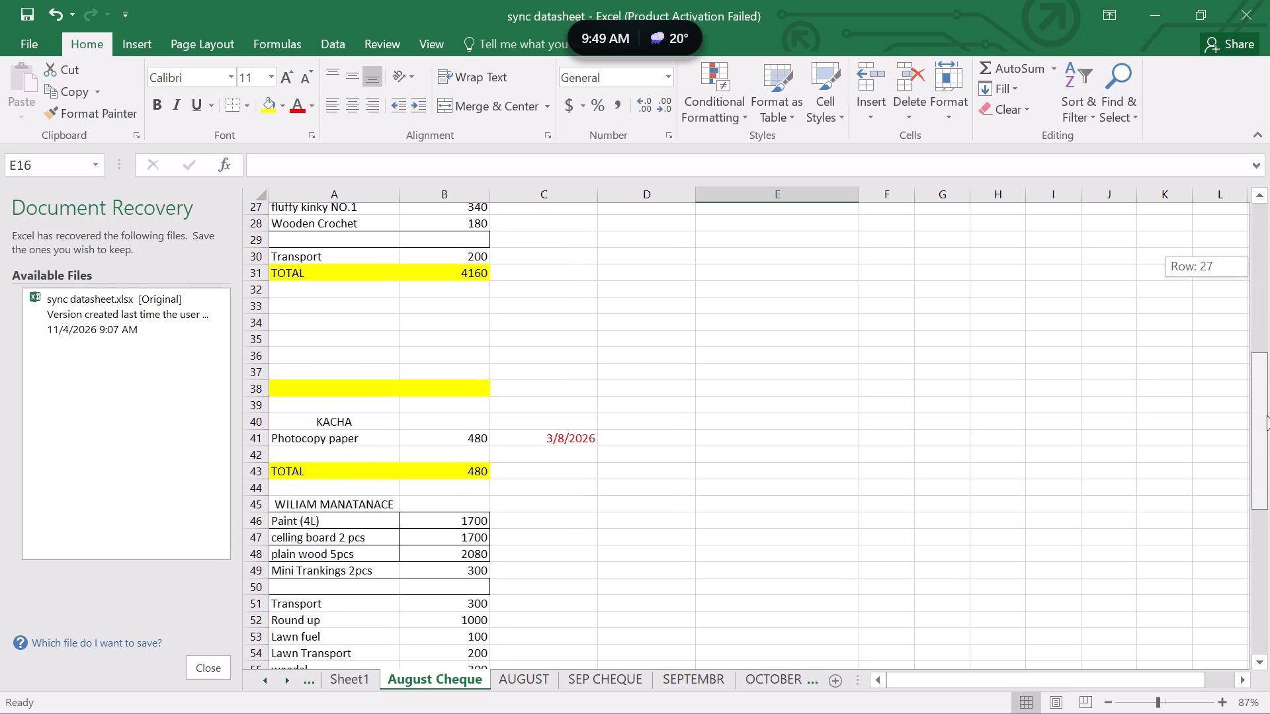
pyautogui.moveTo(1267, 415); pyautogui.dragTo(1263, 524)
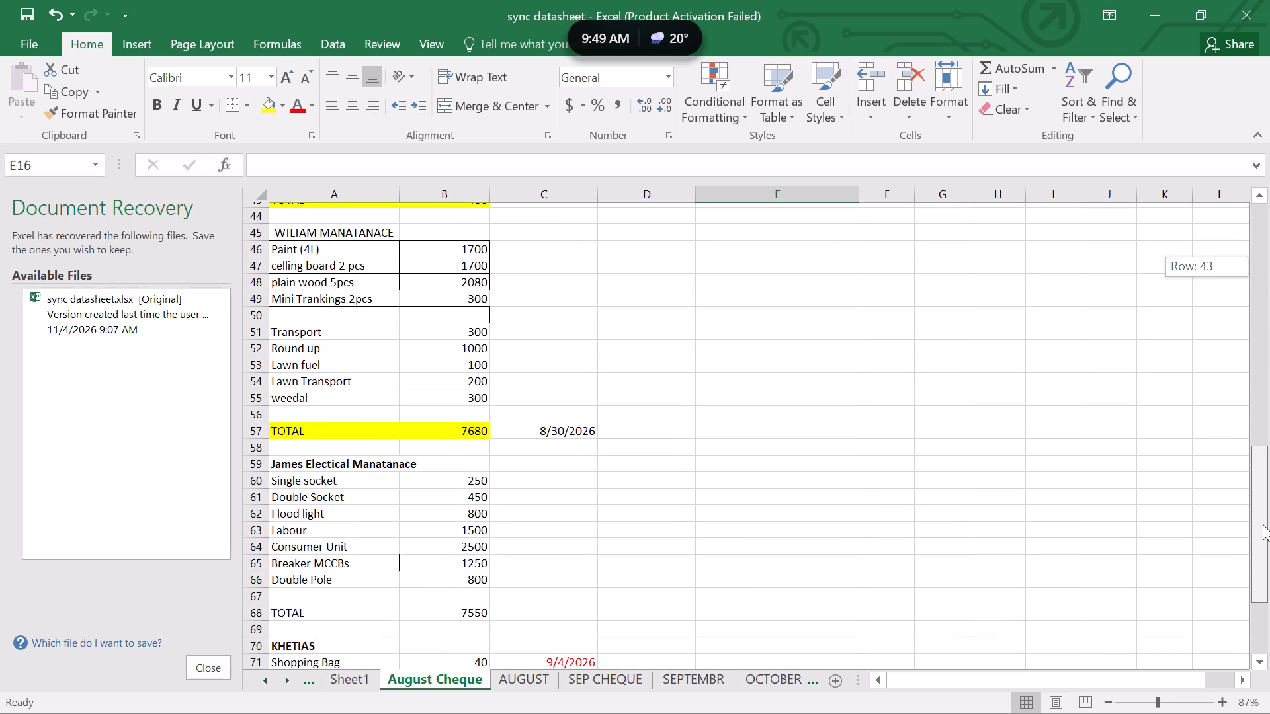
pyautogui.moveTo(1263, 524); pyautogui.dragTo(1269, 582)
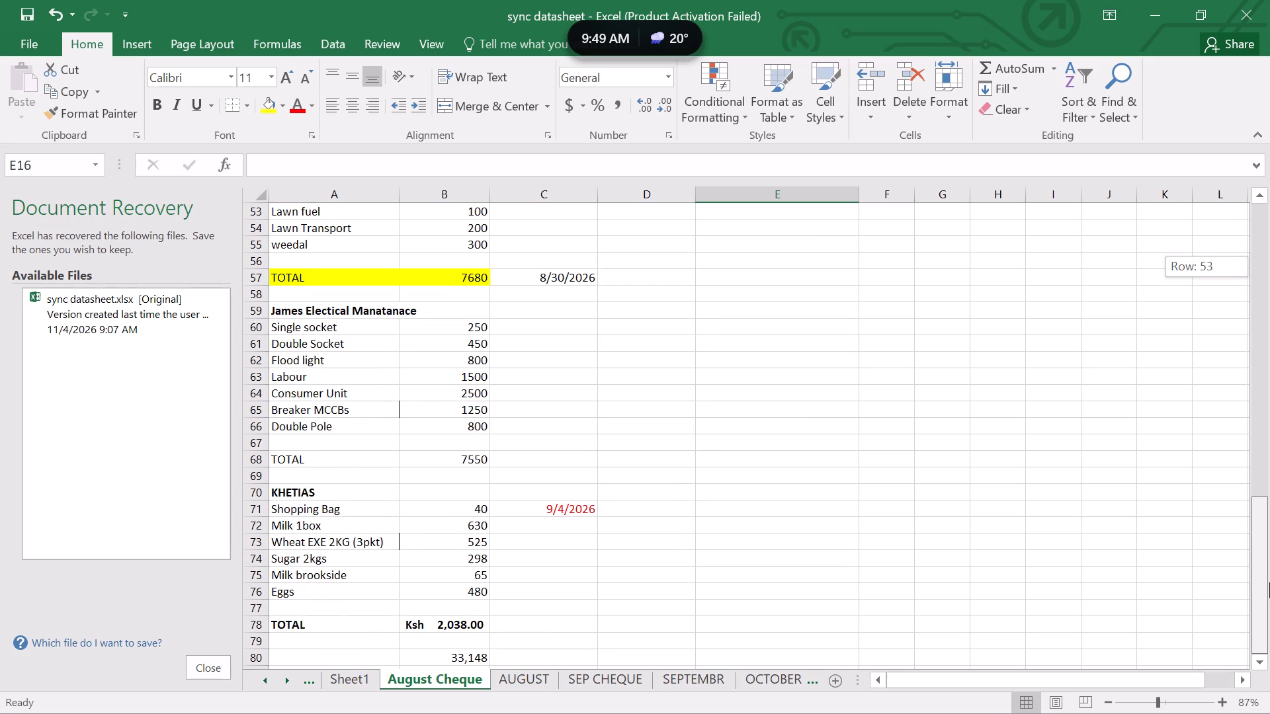
pyautogui.moveTo(1269, 582); pyautogui.dragTo(1264, 268)
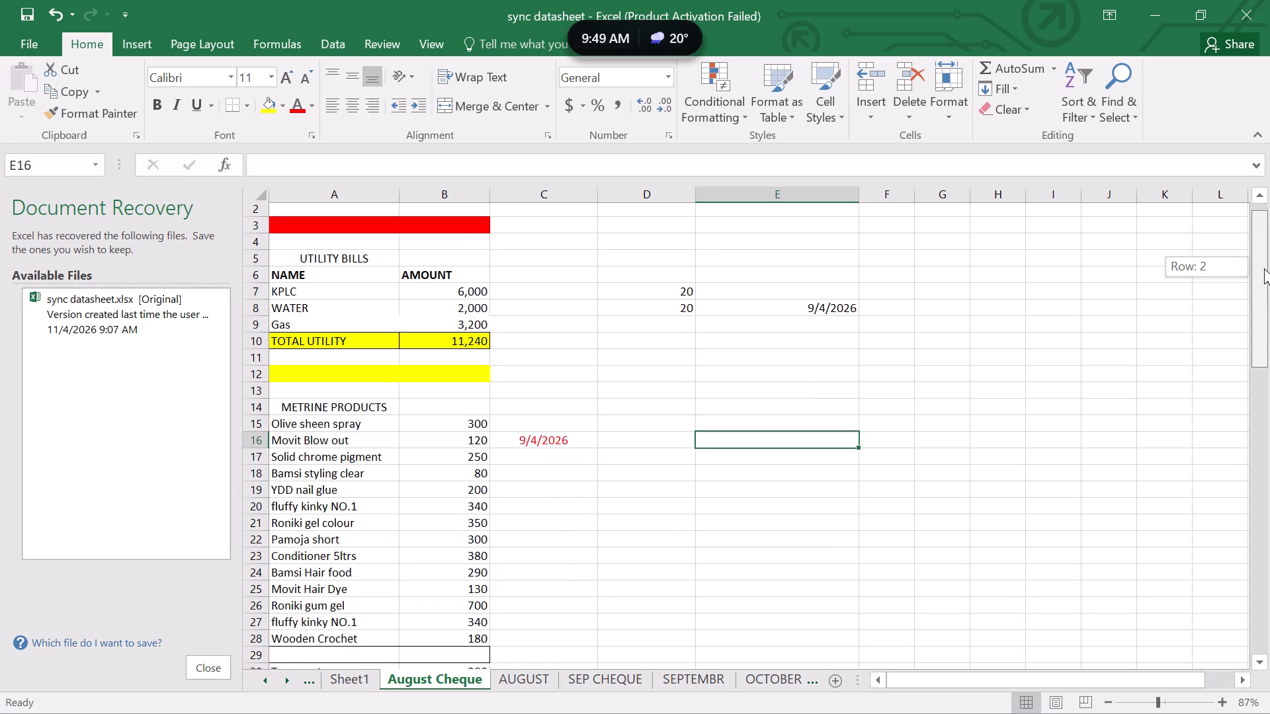
pyautogui.moveTo(1264, 268); pyautogui.dragTo(1269, 176)
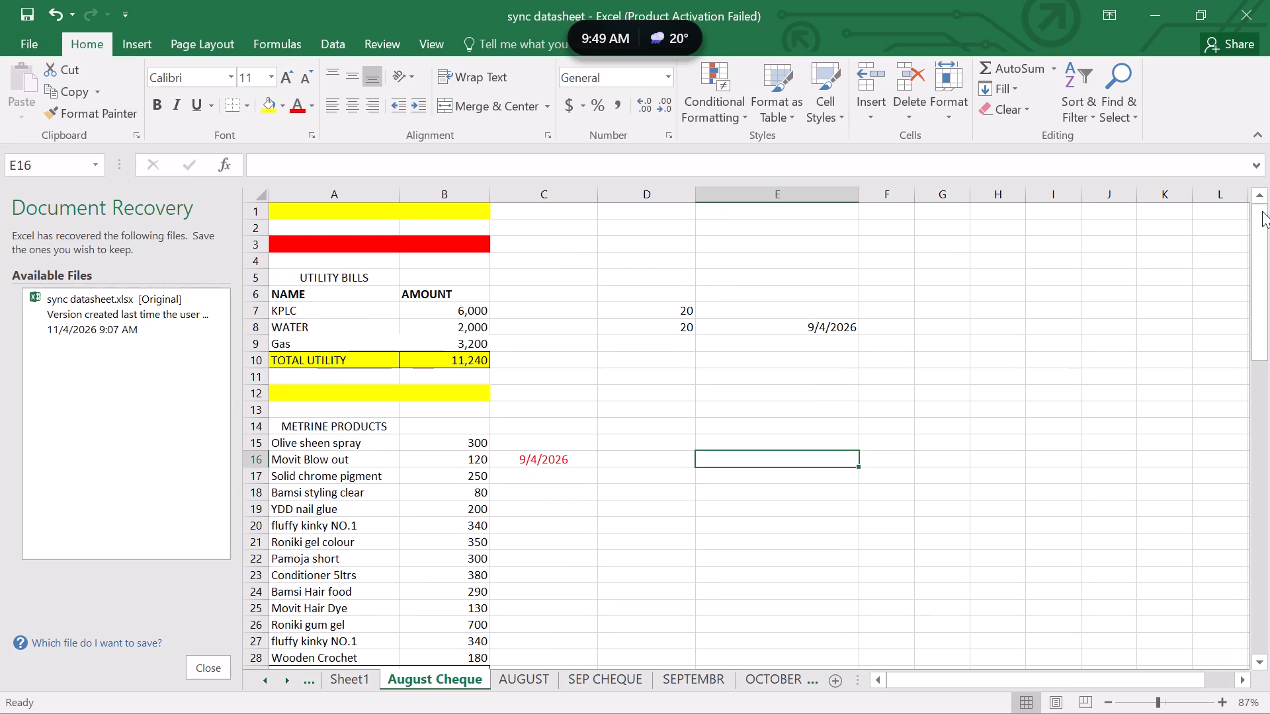
pyautogui.moveTo(1259, 219); pyautogui.dragTo(1260, 559)
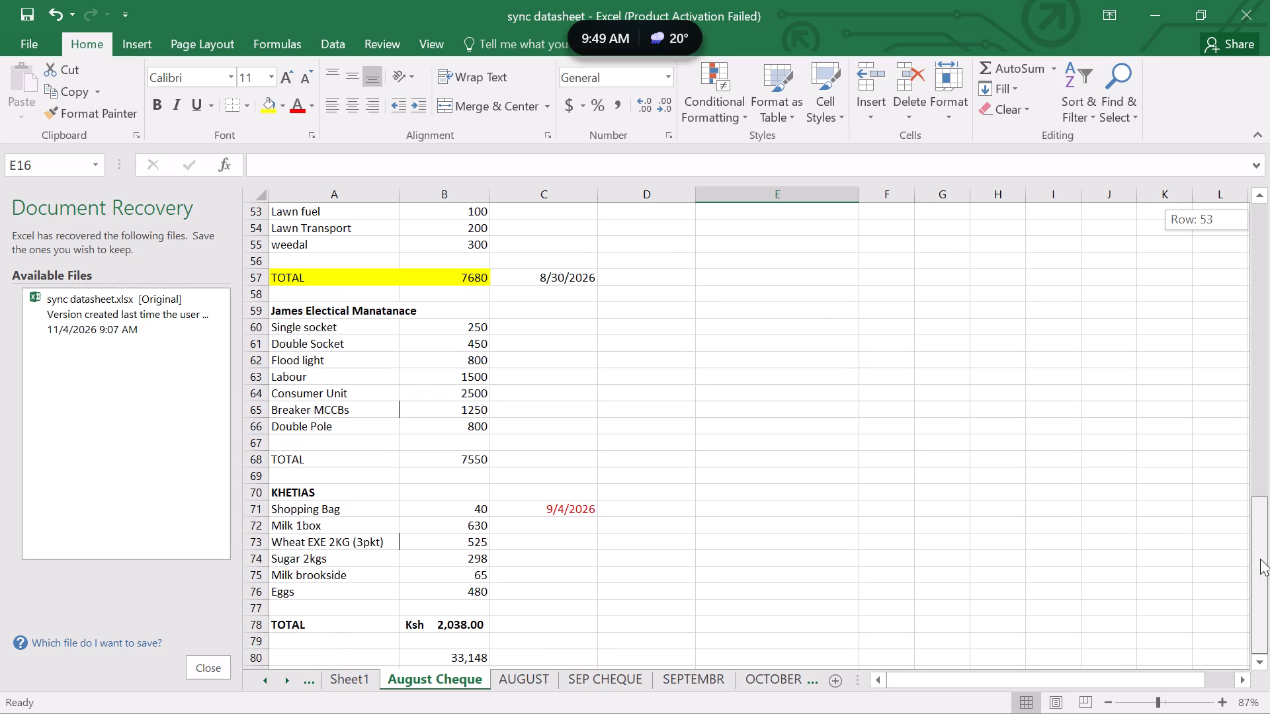
pyautogui.moveTo(1260, 559); pyautogui.dragTo(1258, 678)
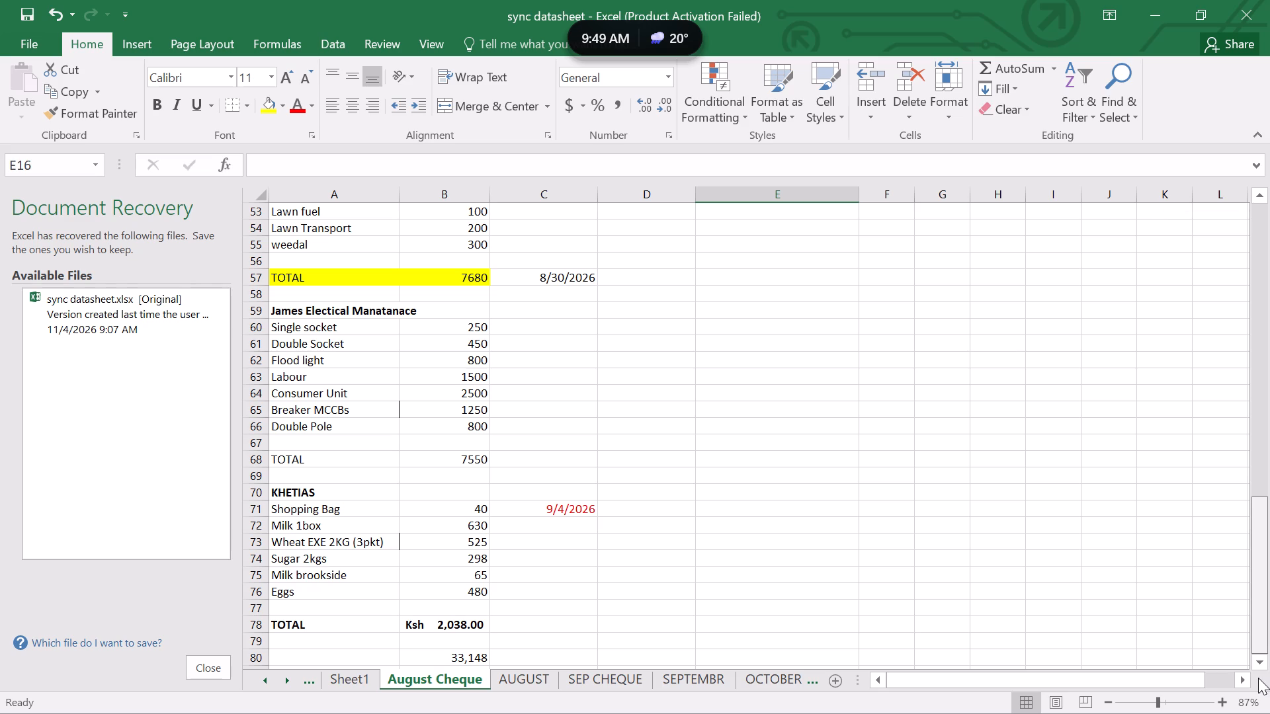
# Make the James Electical Manatanace total in B68 of August Cheque bold and fill it with yellow.
pyautogui.click(476, 626)
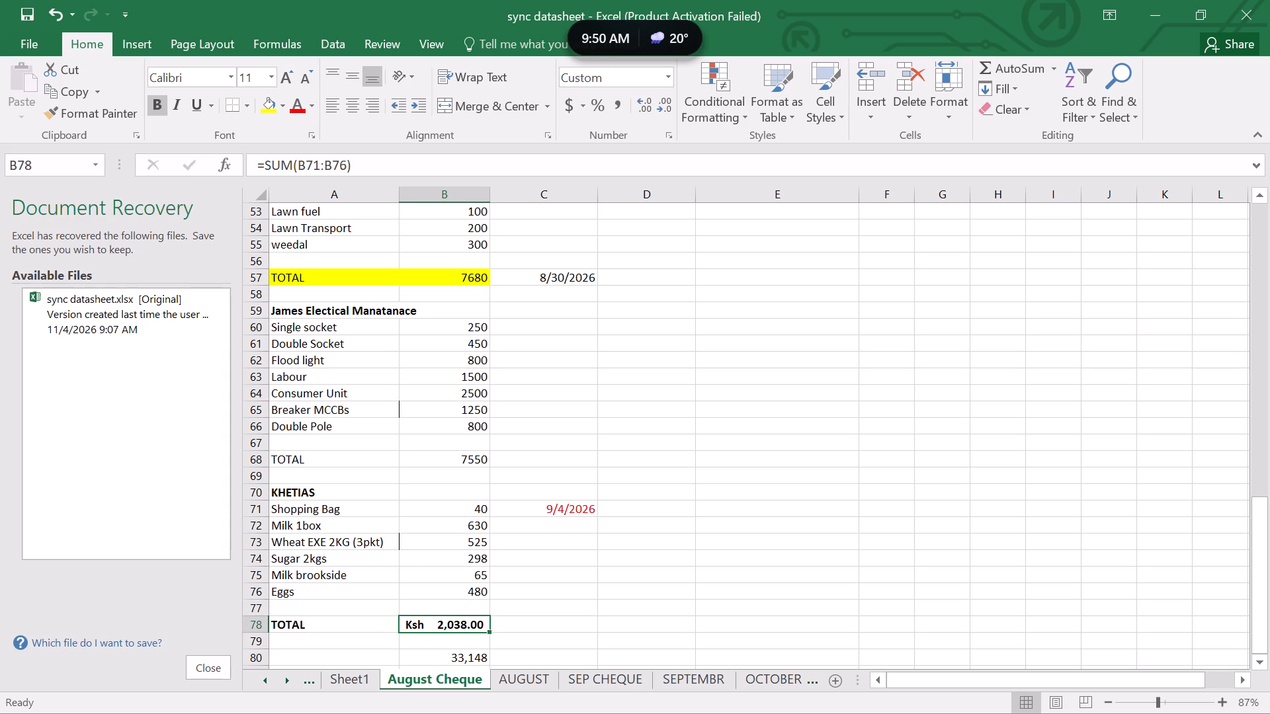
pyautogui.click(473, 459)
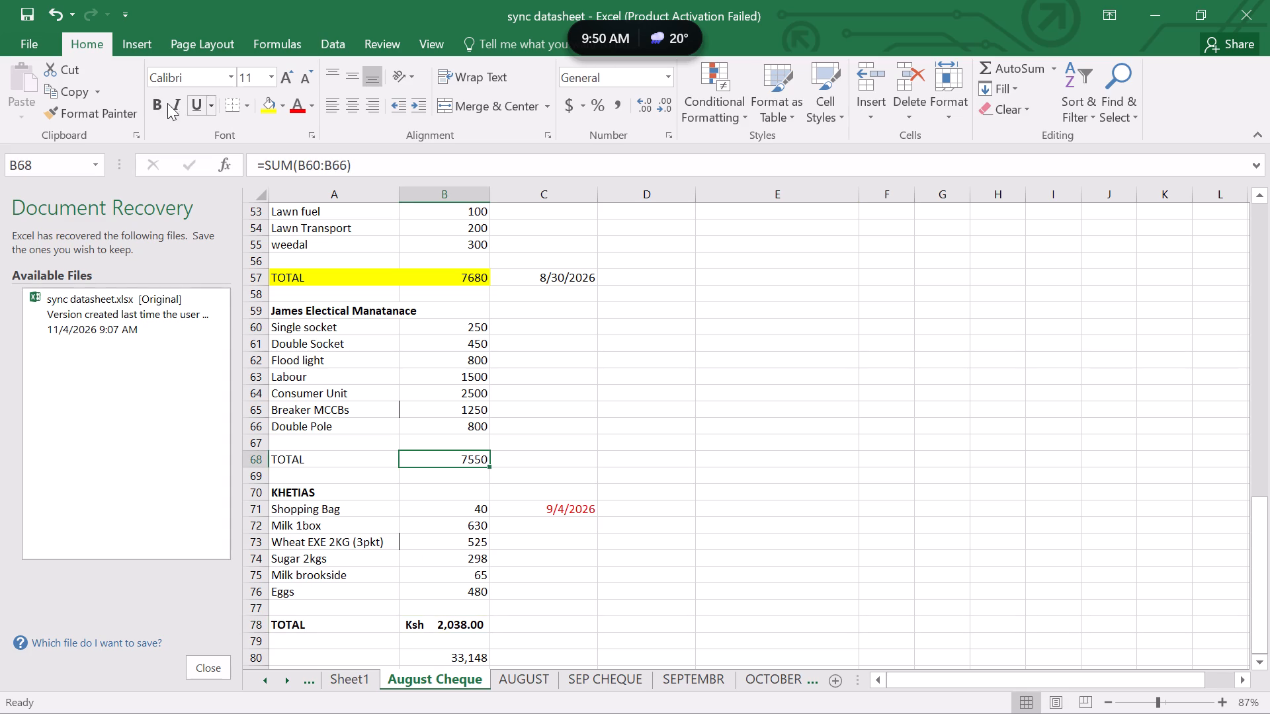
pyautogui.click(157, 100)
pyautogui.click(271, 104)
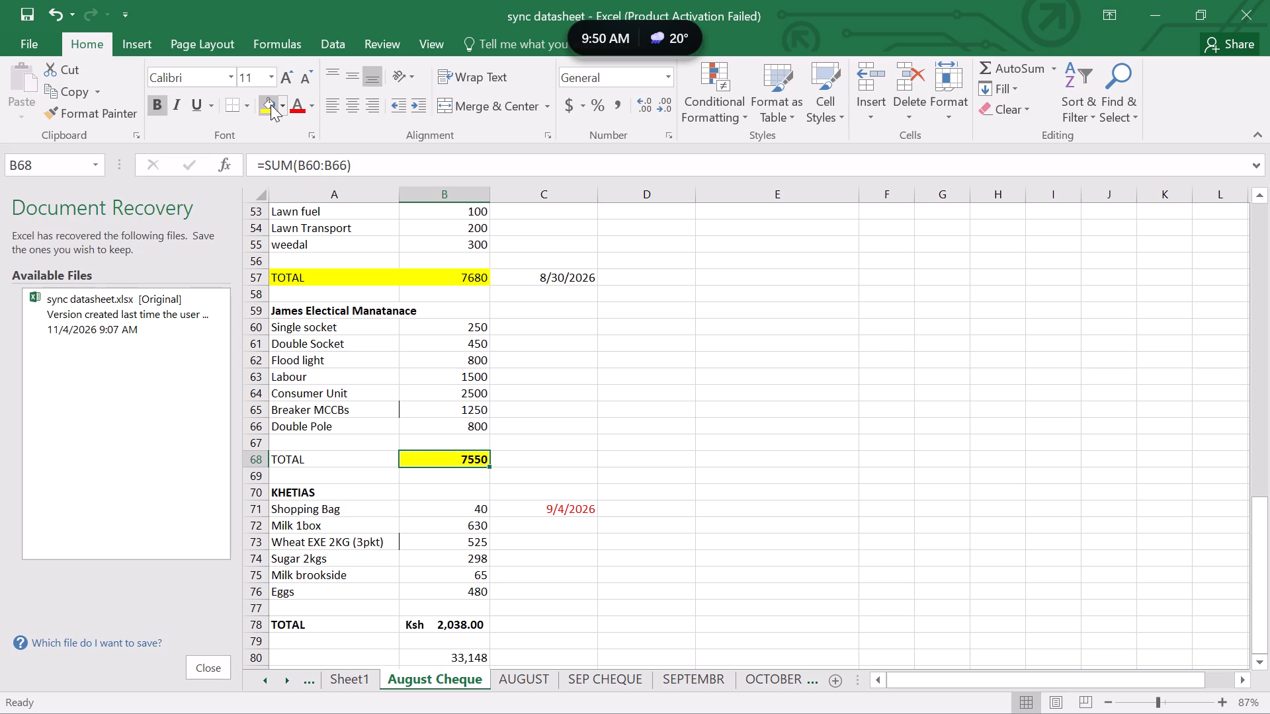
pyautogui.scroll(1, 455, 597)
# Fill the KHETIAS total in B78 of the August Cheque sheet with yellow.
pyautogui.click(460, 626)
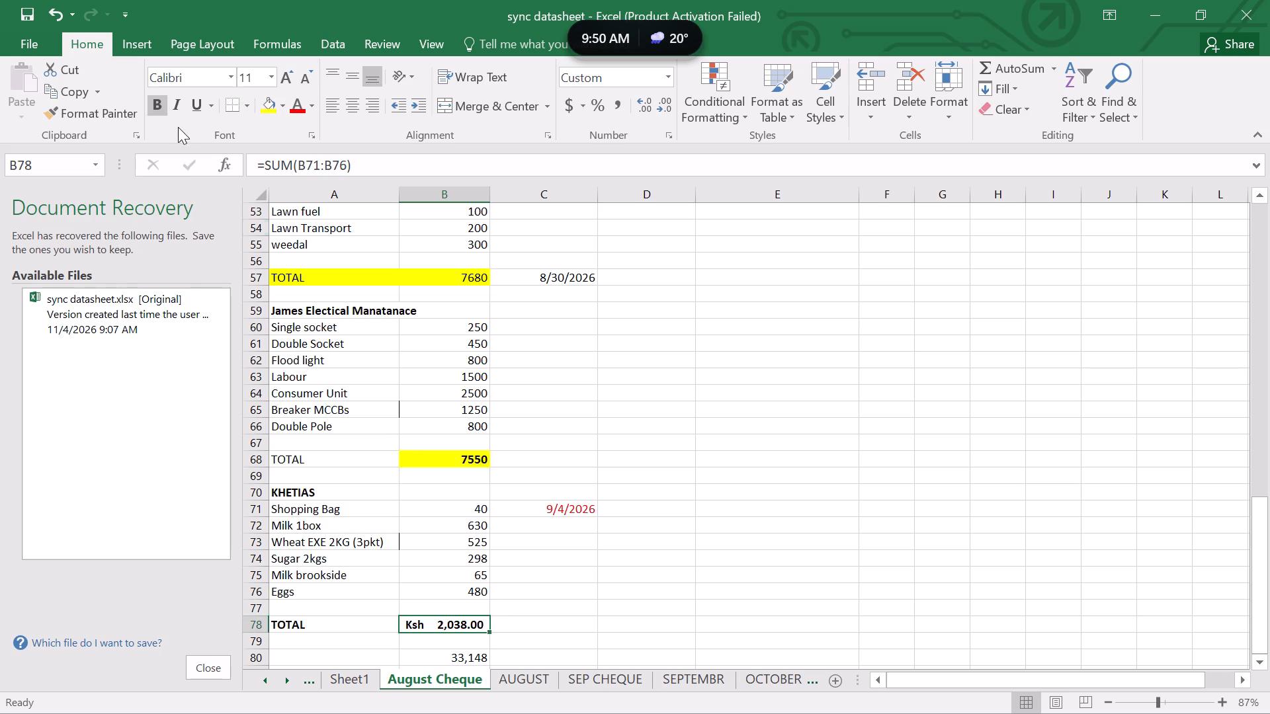
pyautogui.click(264, 109)
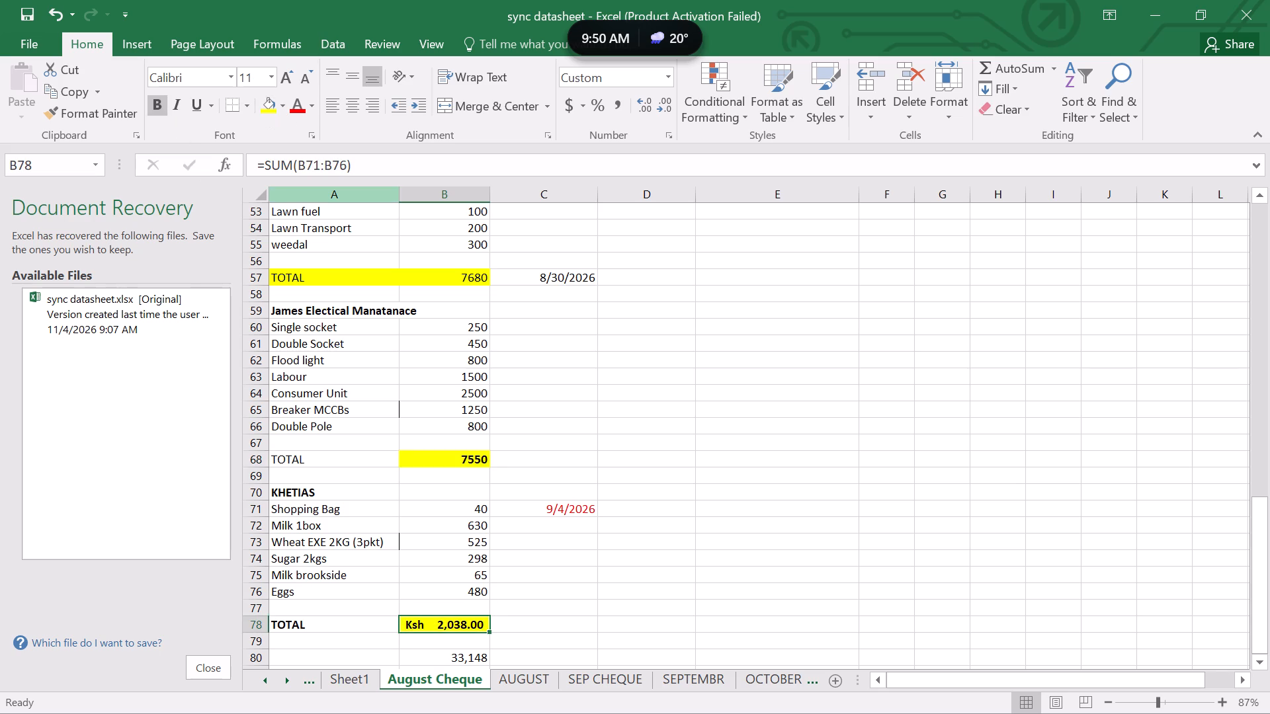
pyautogui.click(471, 273)
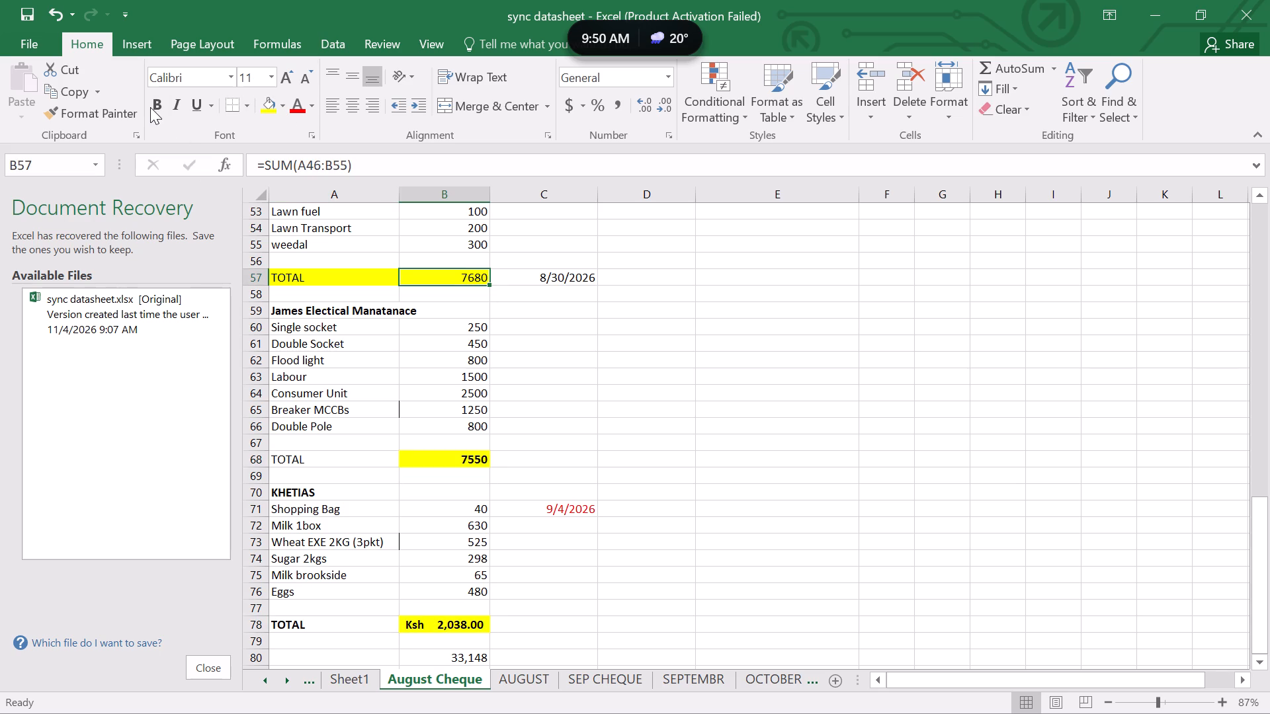
pyautogui.click(150, 107)
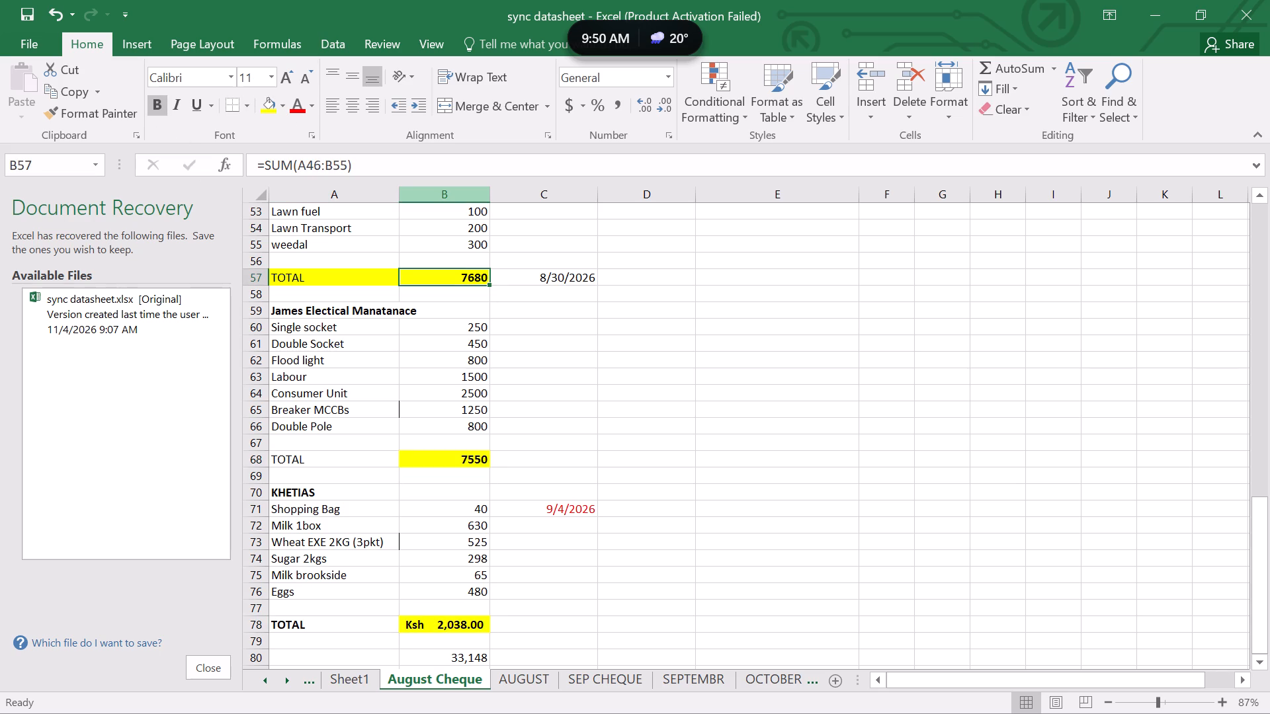
# Search the JULY sheet for "eggs".
pyautogui.click(353, 683)
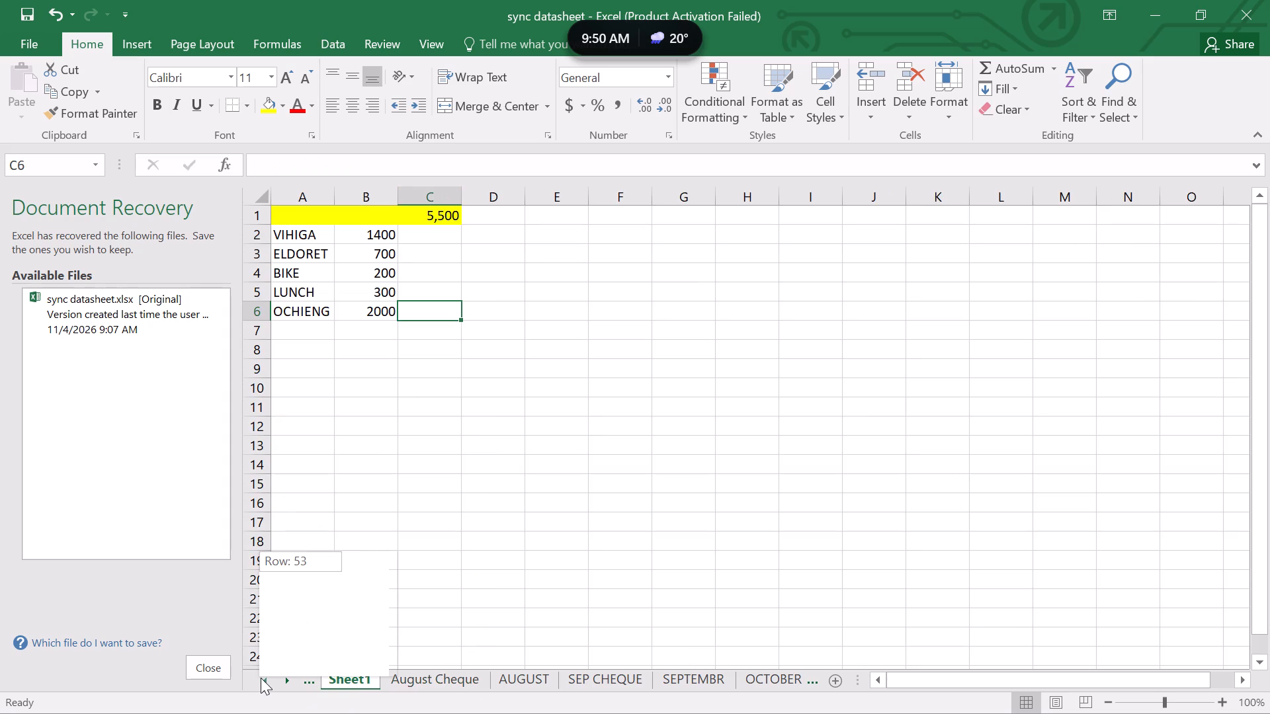
pyautogui.click(263, 680)
pyautogui.click(334, 677)
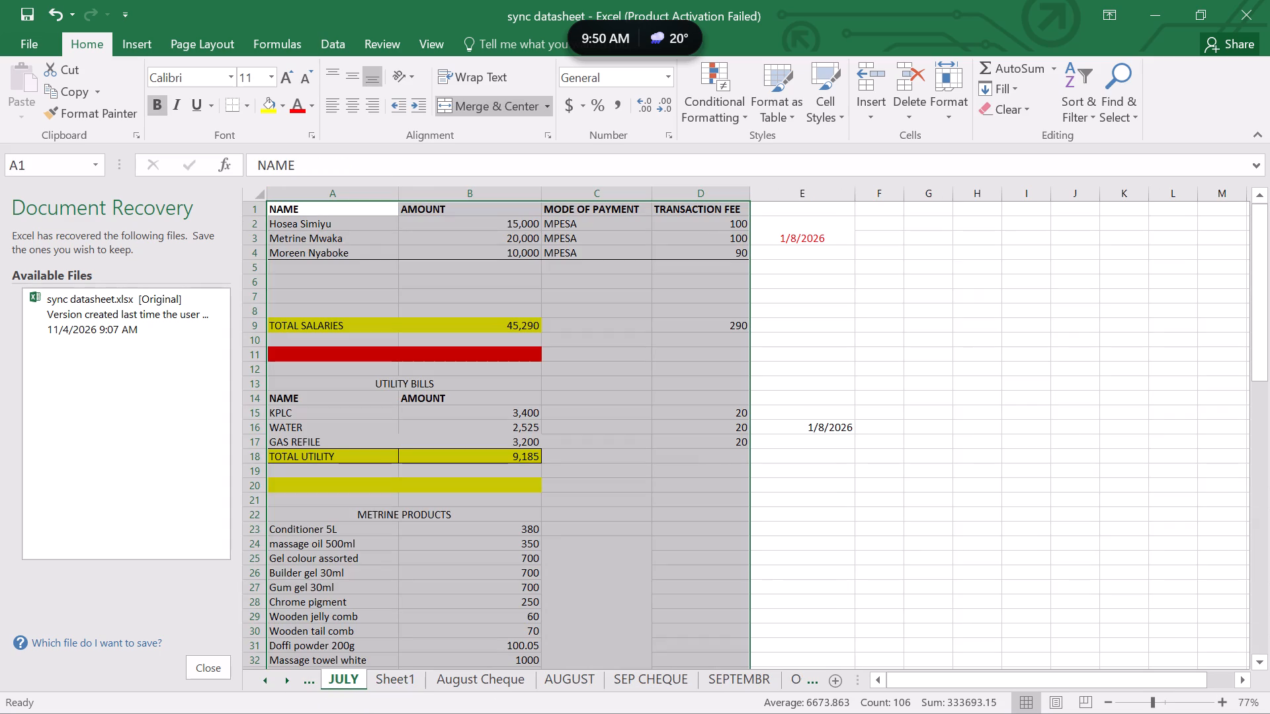
pyautogui.click(794, 296)
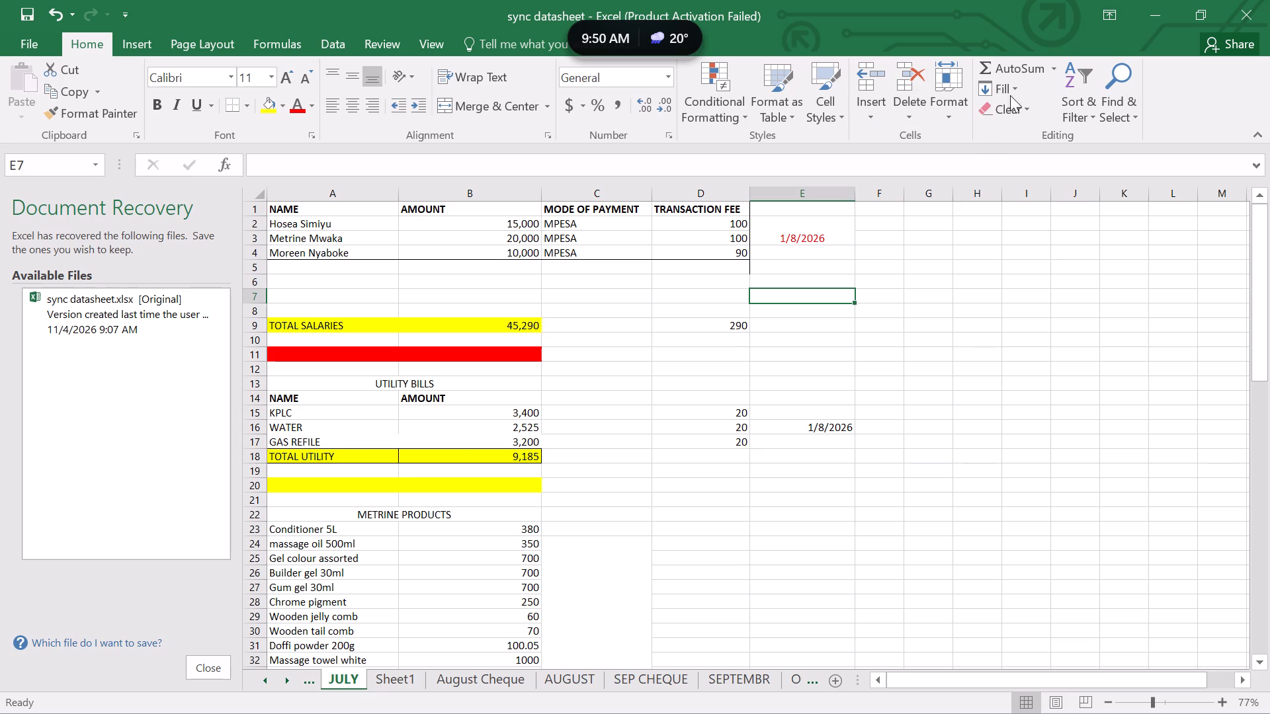
pyautogui.click(1123, 91)
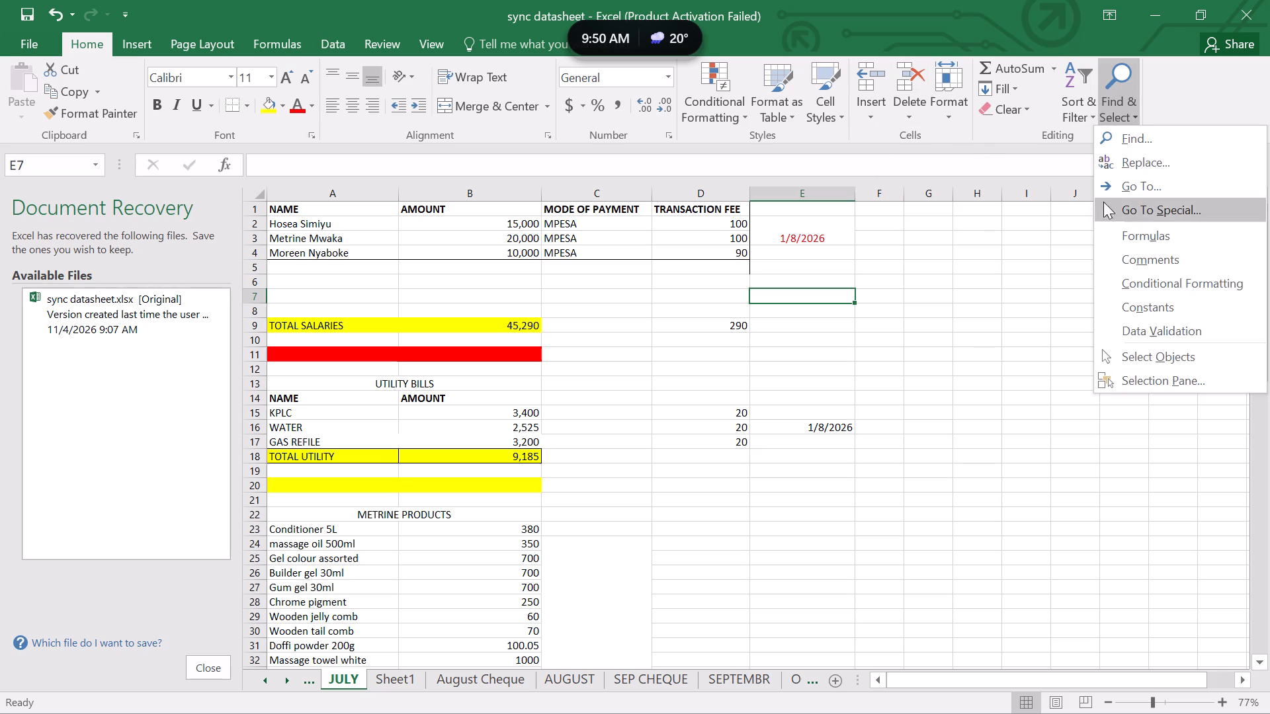
pyautogui.click(1121, 139)
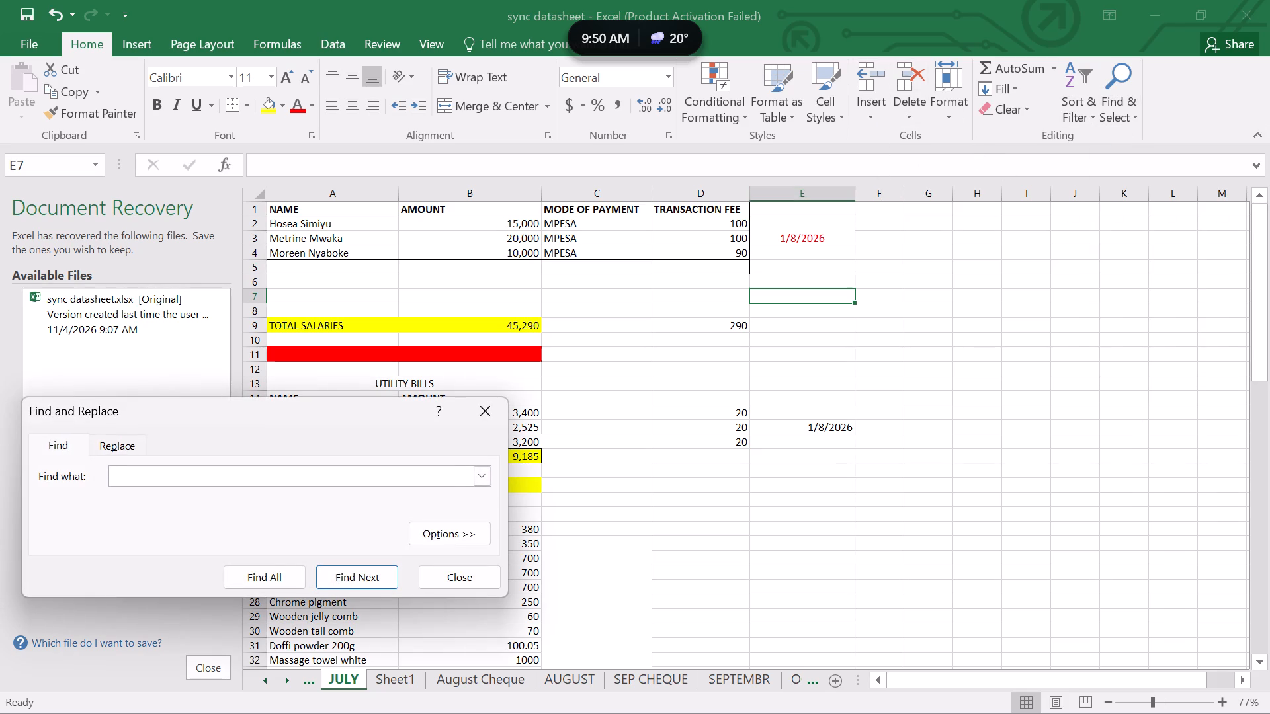
pyautogui.write('egg')
pyautogui.press('s')
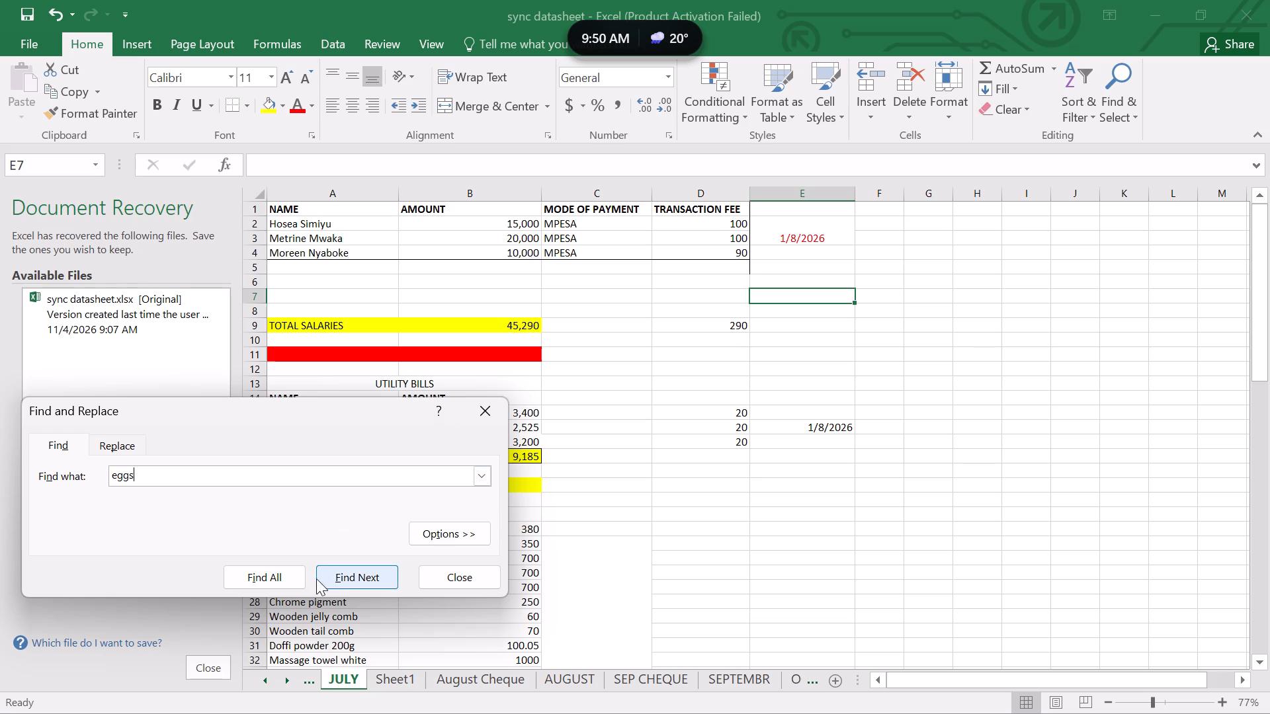
pyautogui.click(276, 580)
pyautogui.click(642, 423)
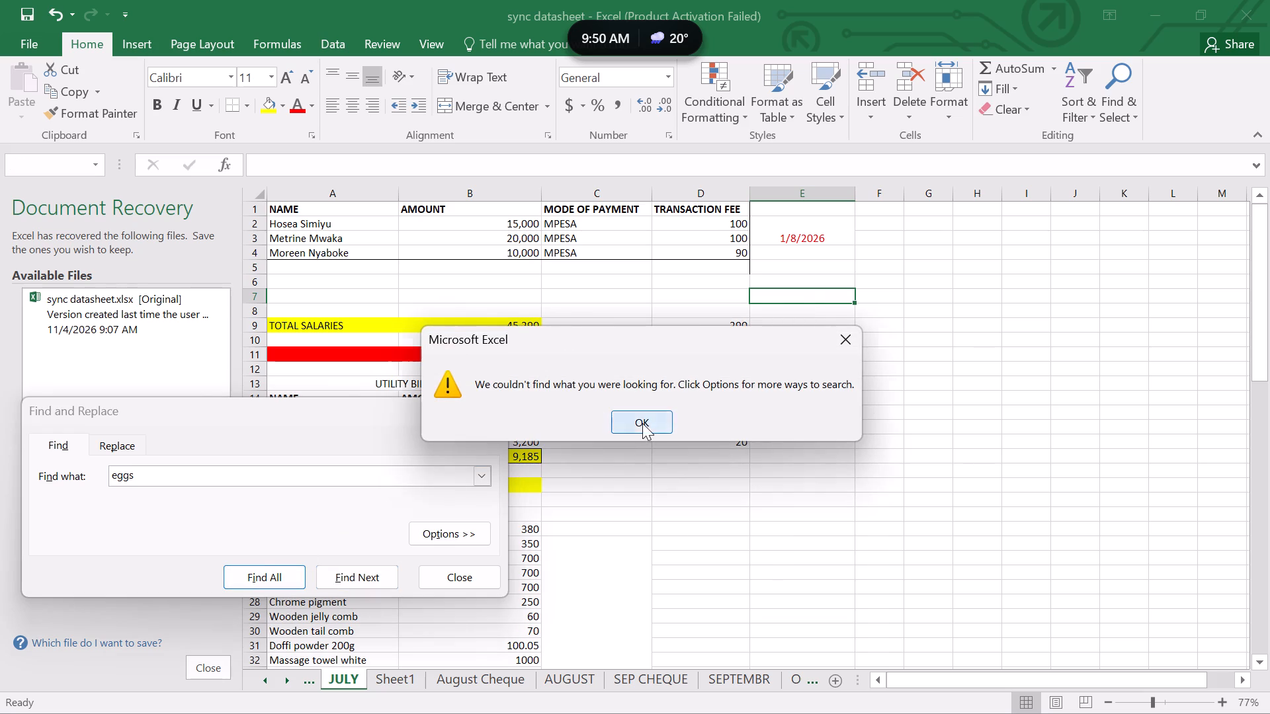
pyautogui.click(489, 415)
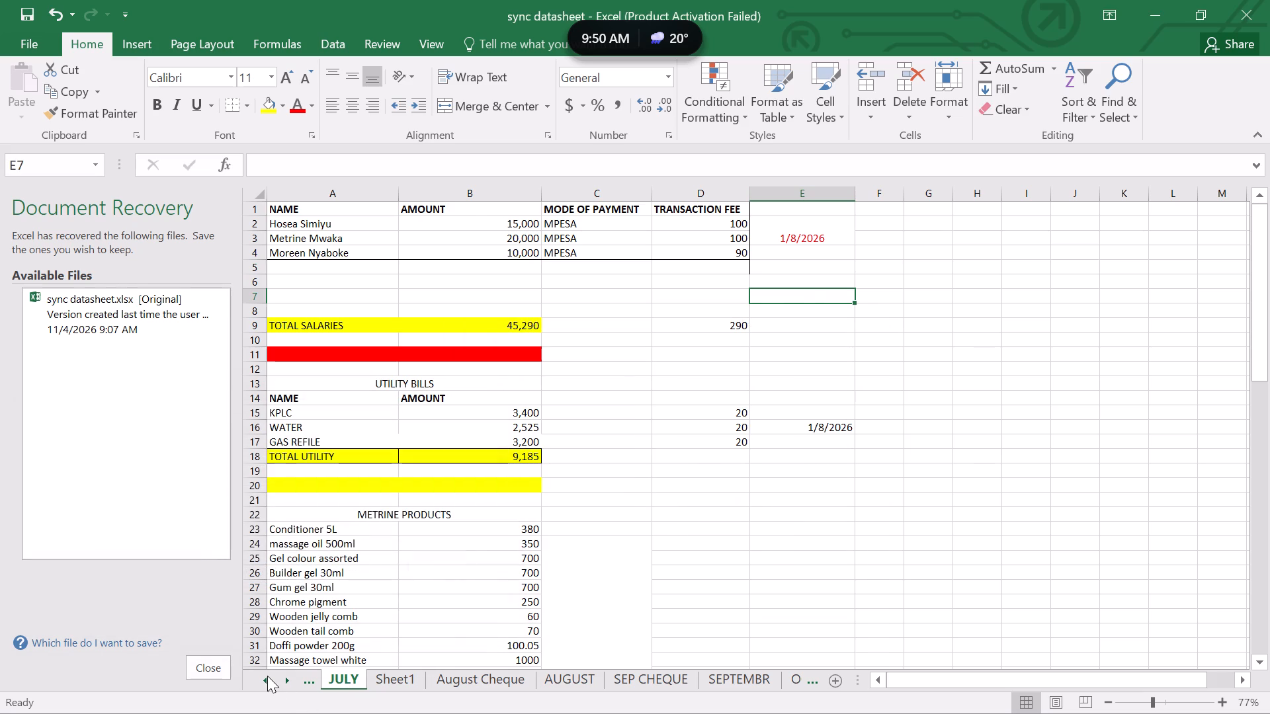
# Search the JUNE sheet for all "eggs" entries and go to the match in A33.
pyautogui.click(267, 676)
pyautogui.click(346, 679)
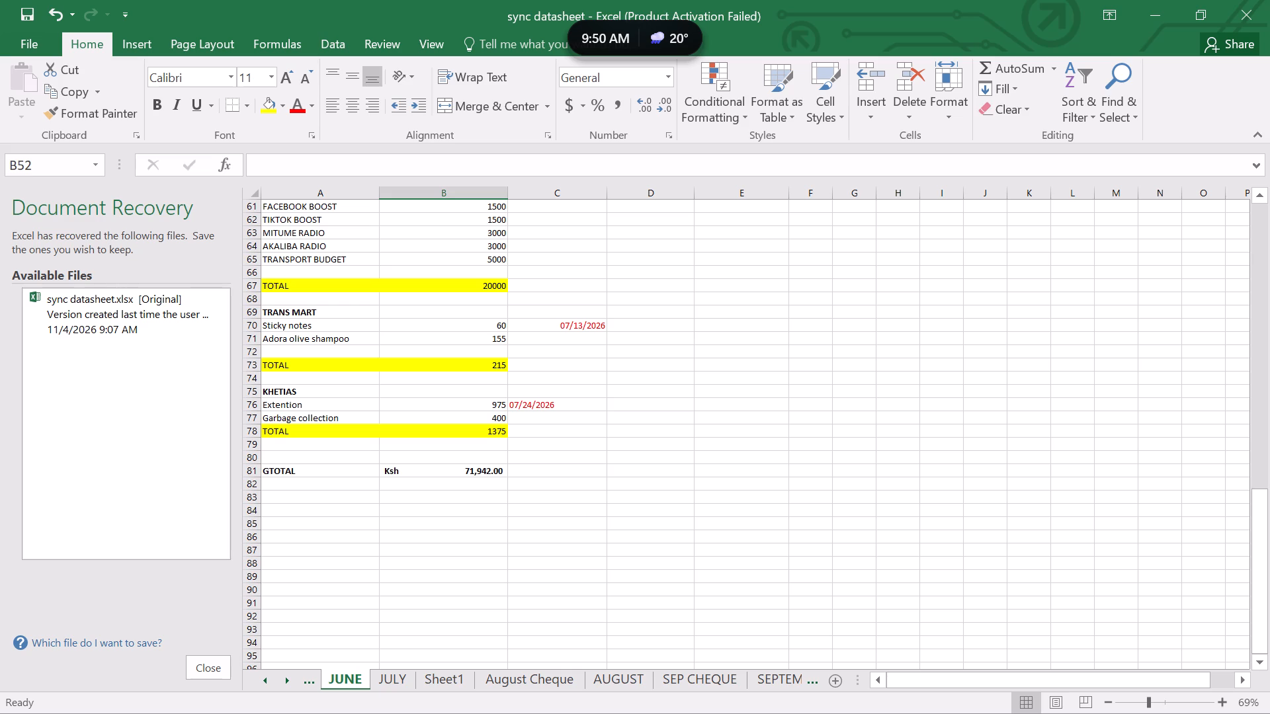
pyautogui.moveTo(1259, 543); pyautogui.dragTo(1263, 245)
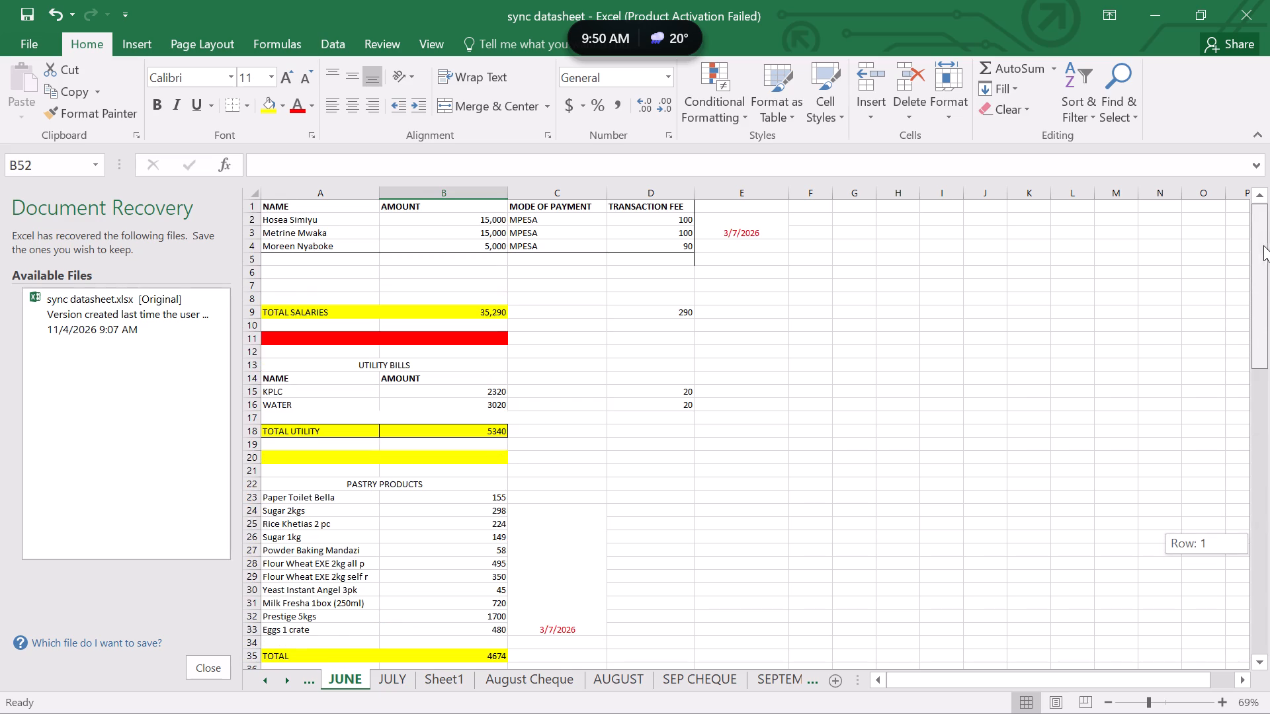
pyautogui.moveTo(1263, 245); pyautogui.dragTo(1263, 228)
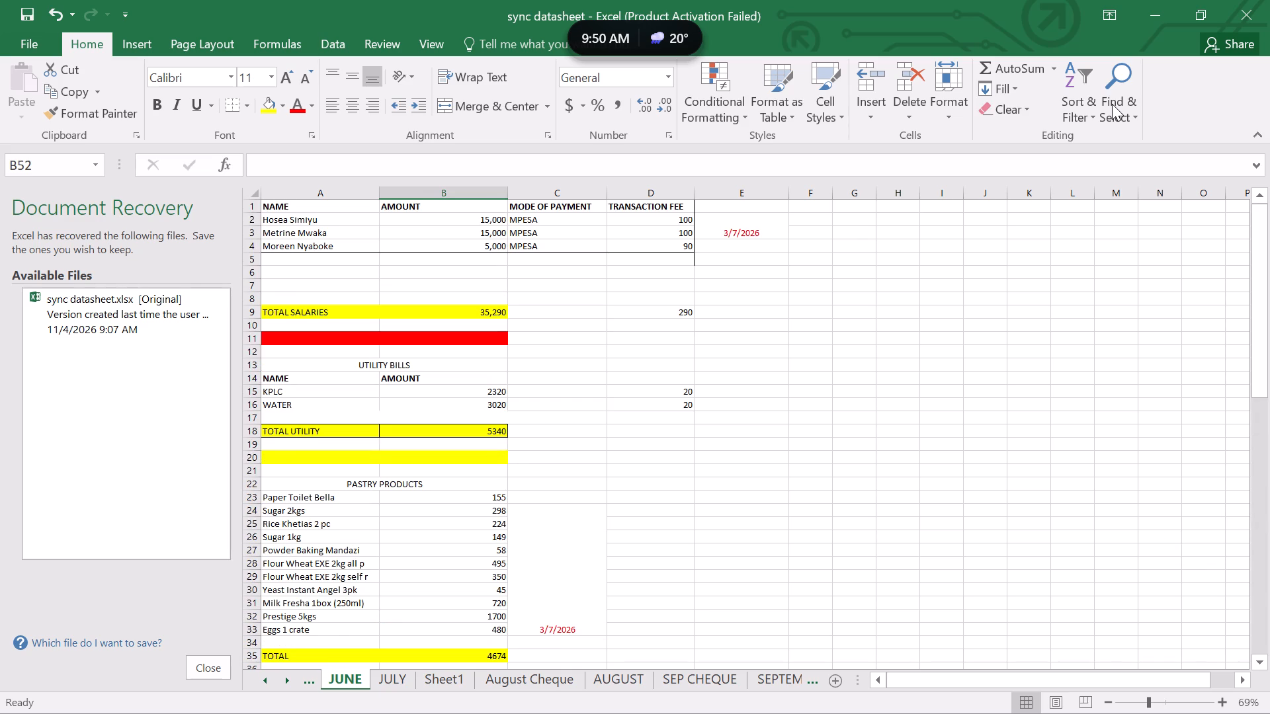
pyautogui.click(1112, 104)
pyautogui.click(1126, 143)
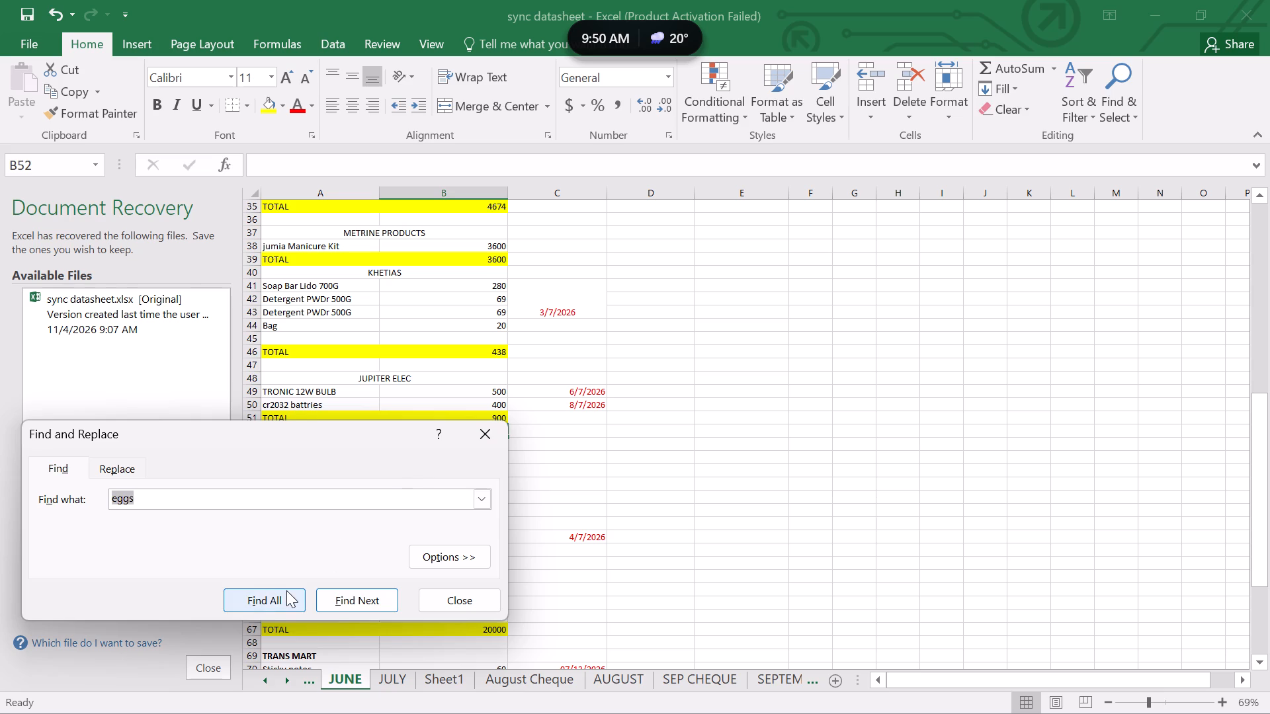
pyautogui.click(273, 600)
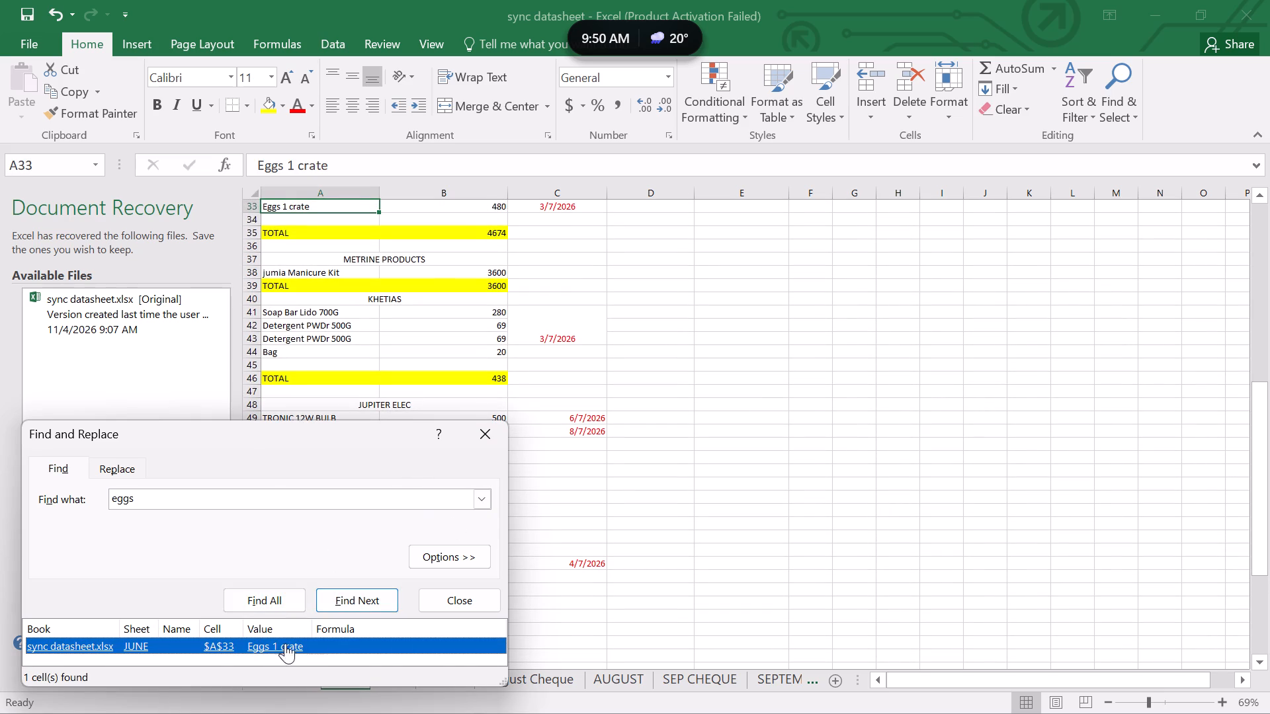
pyautogui.click(206, 646)
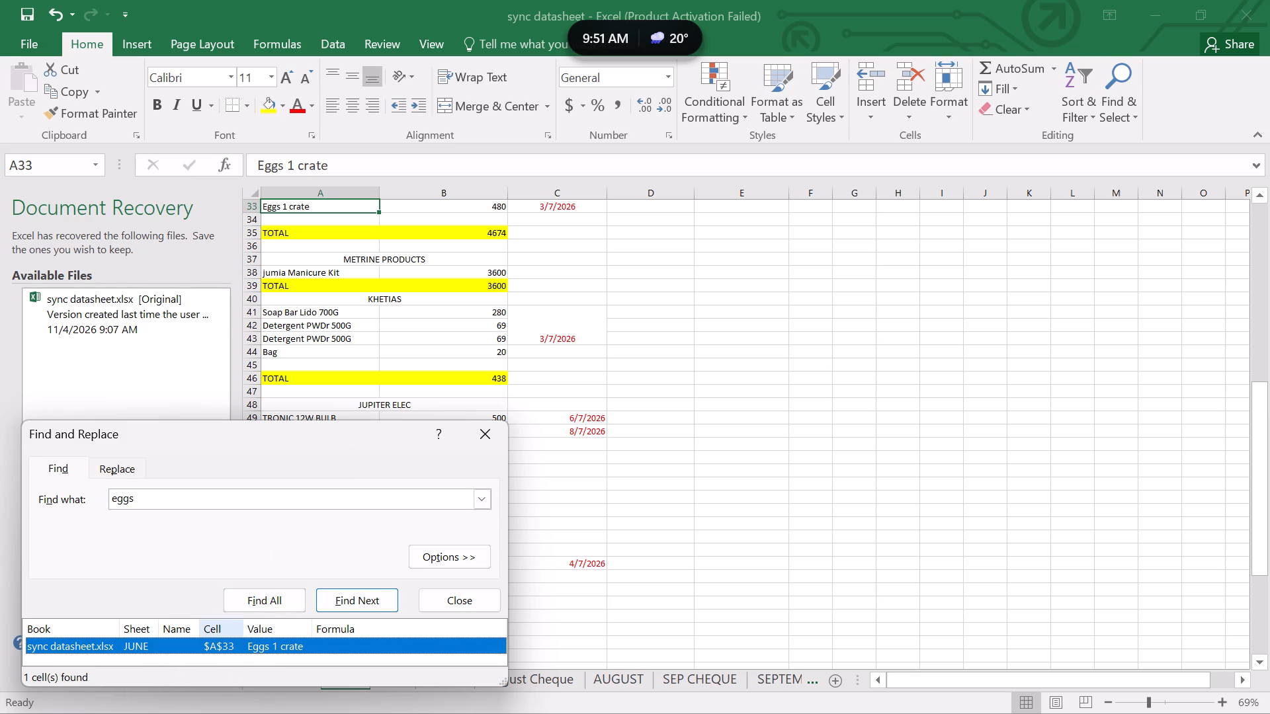
pyautogui.click(217, 633)
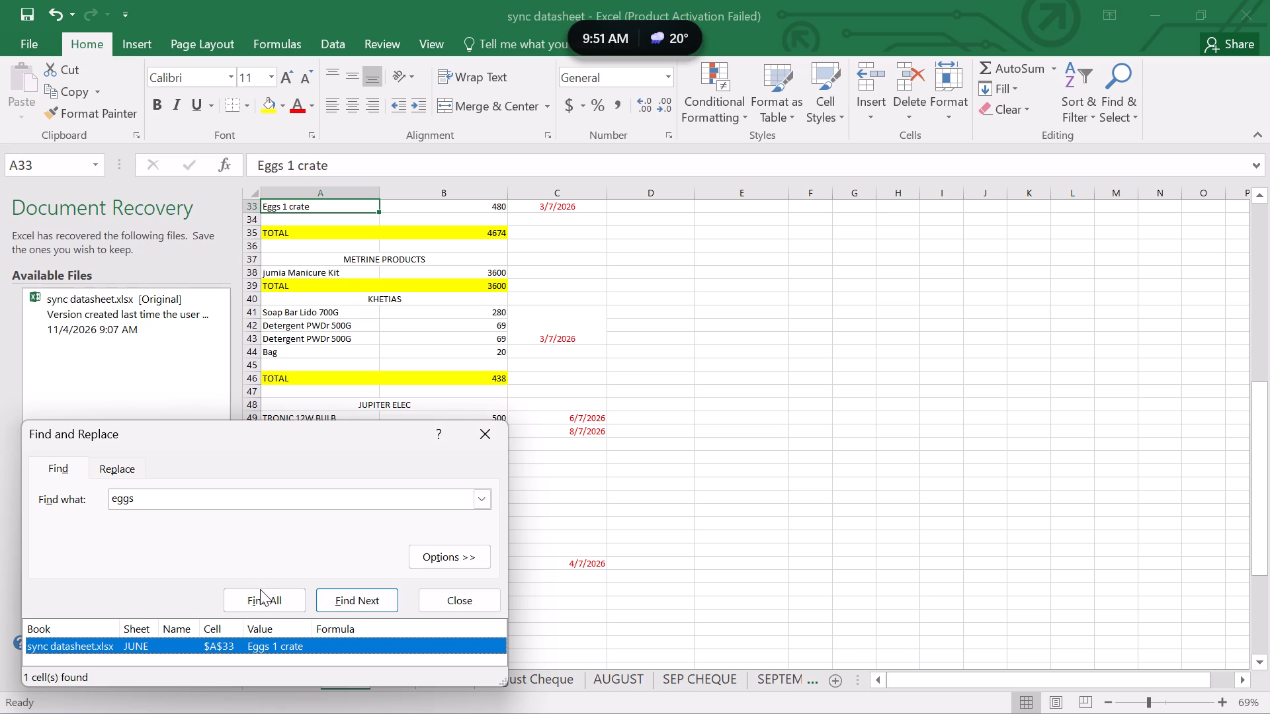
pyautogui.click(488, 444)
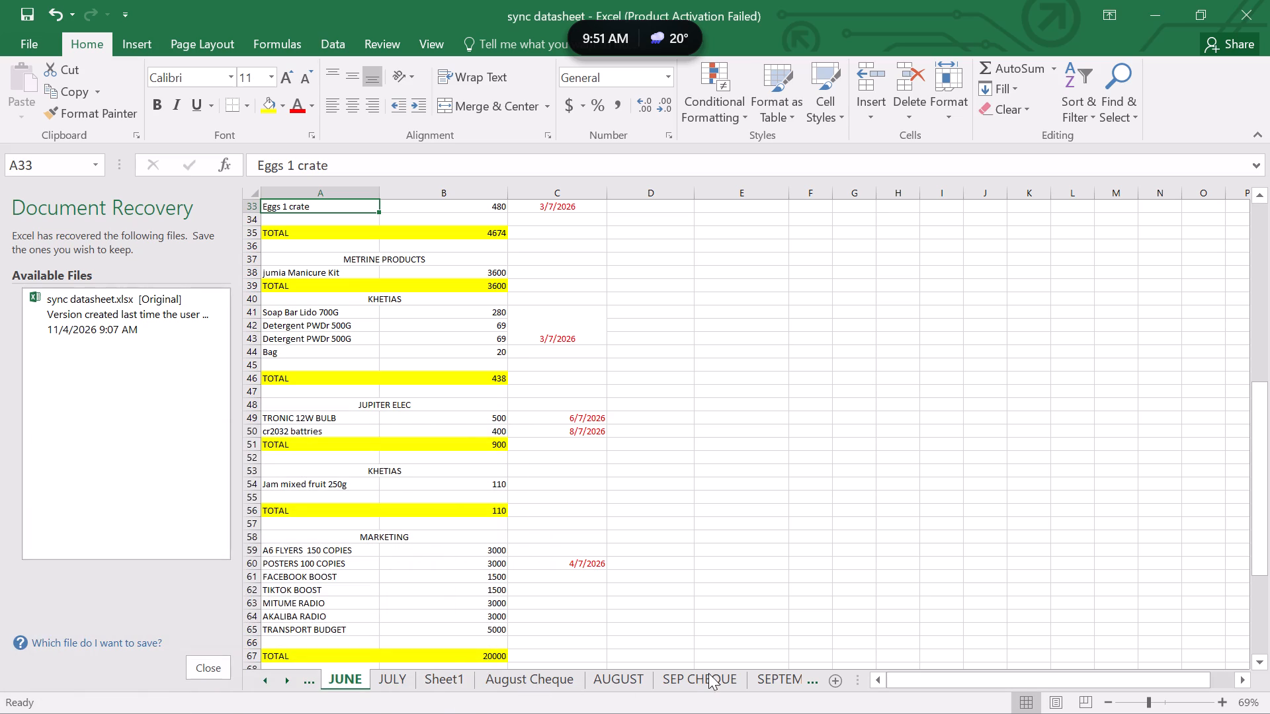
# Set the Eggs 1 create amount in B77 of the OCTOBER sheet, under Members Wholesale, to 500.
pyautogui.click(776, 682)
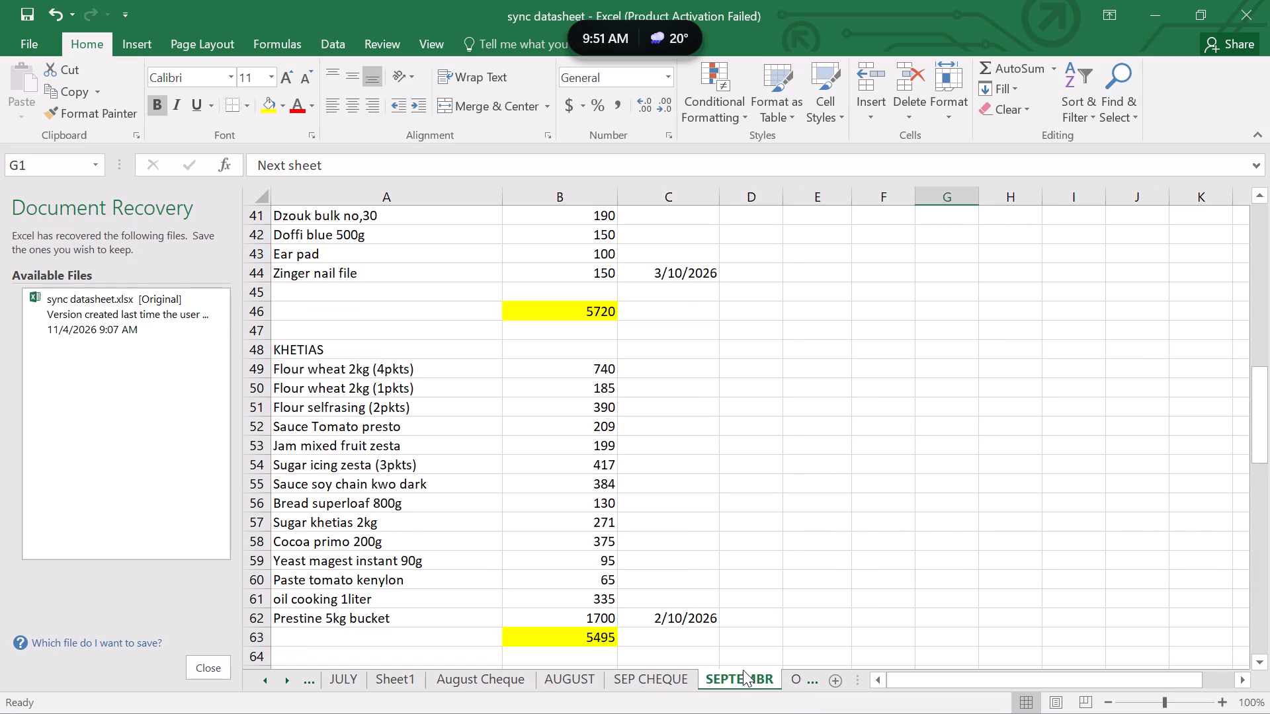
pyautogui.click(795, 682)
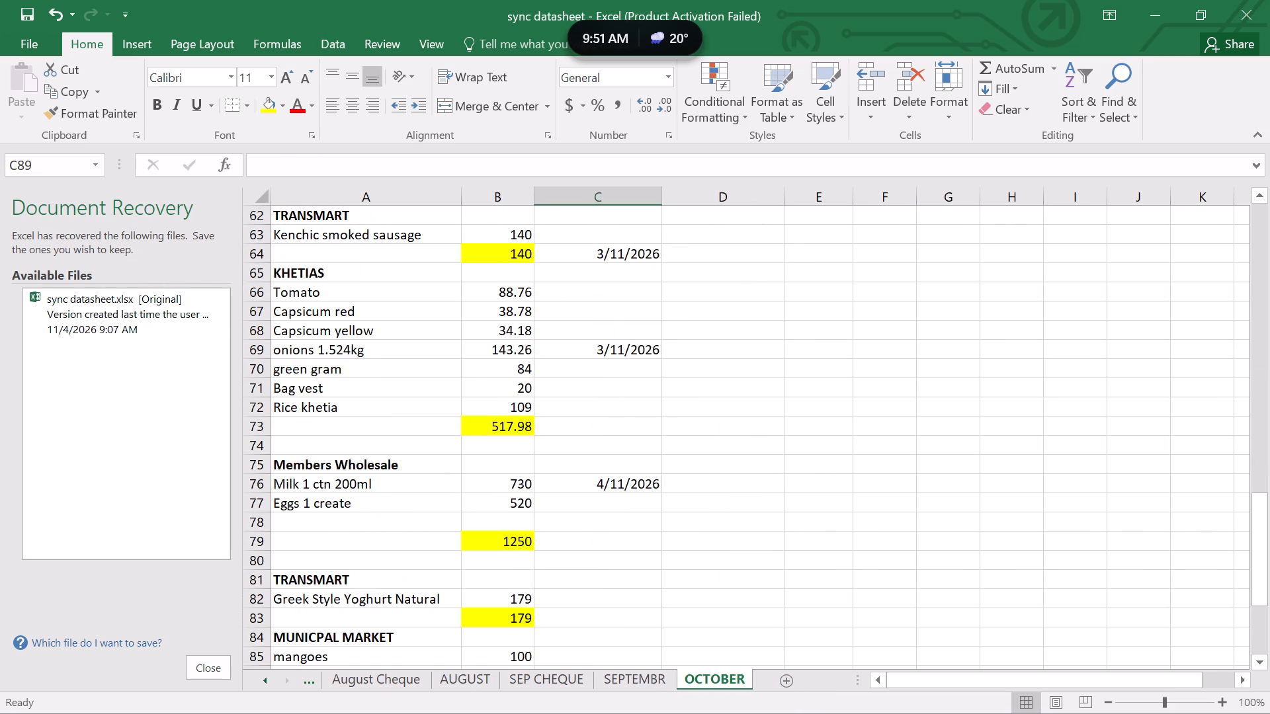
pyautogui.doubleClick(521, 508)
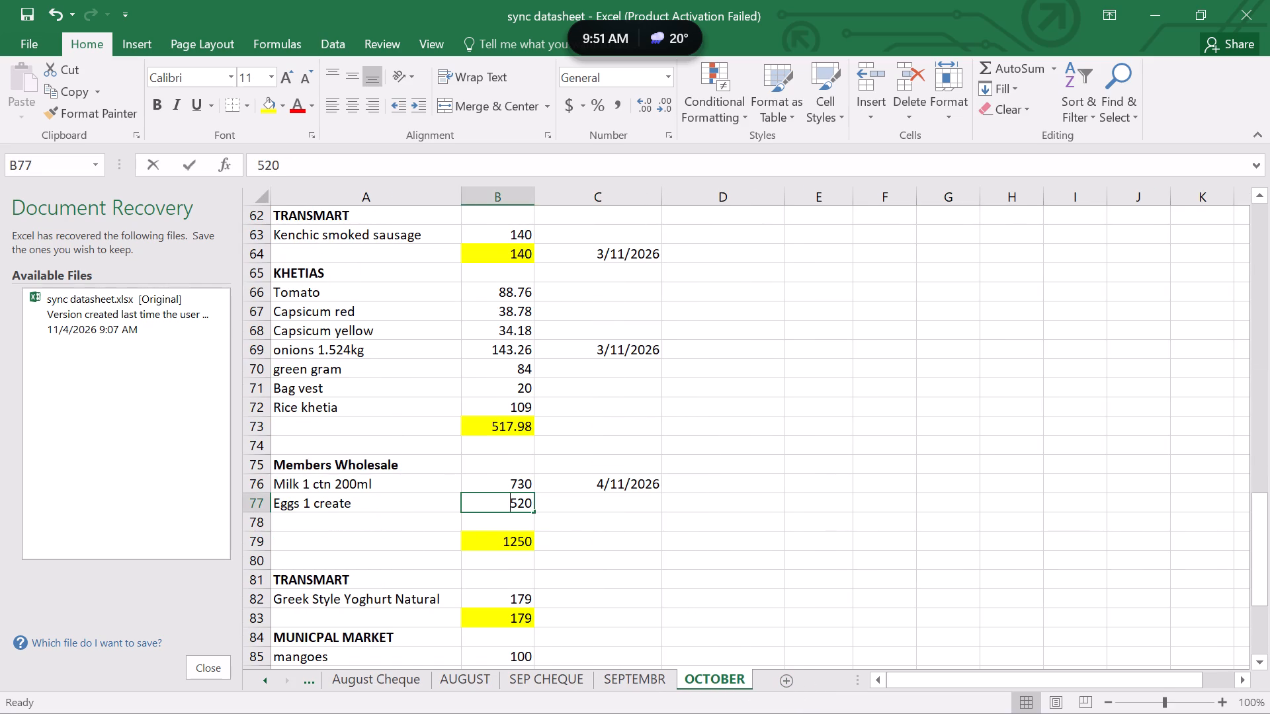
pyautogui.press('BackSpace')
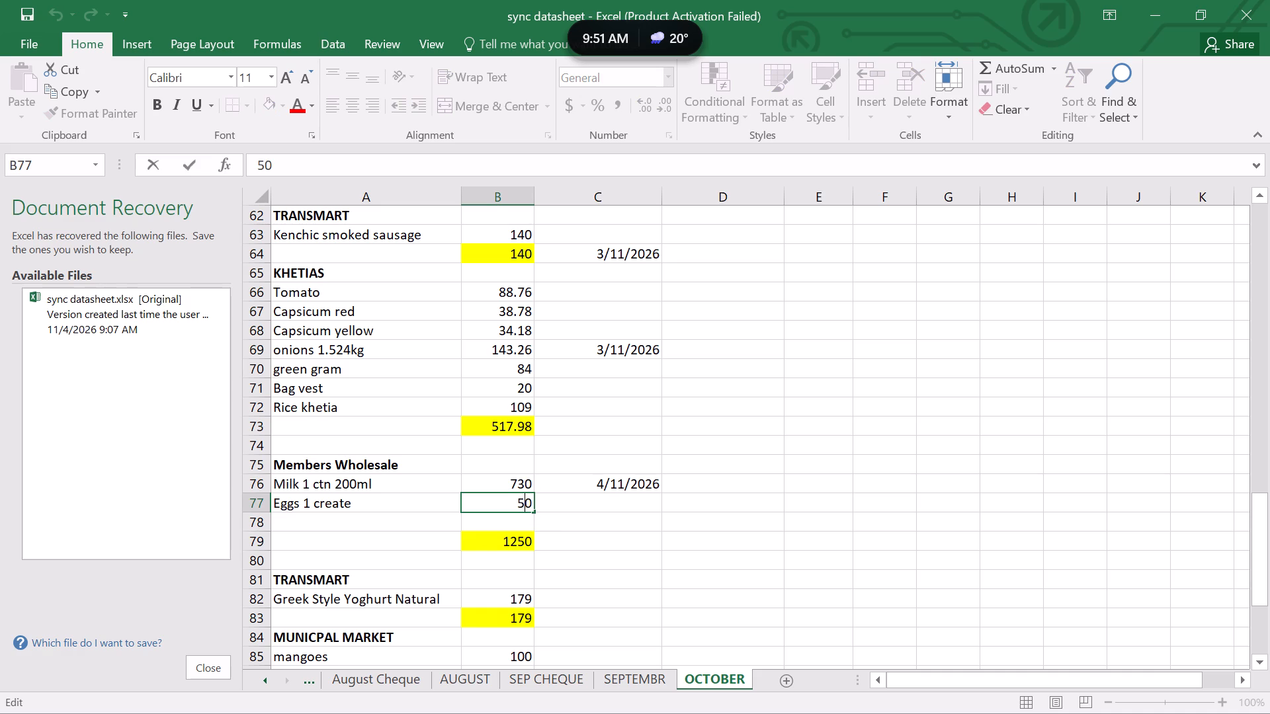
pyautogui.press('0')
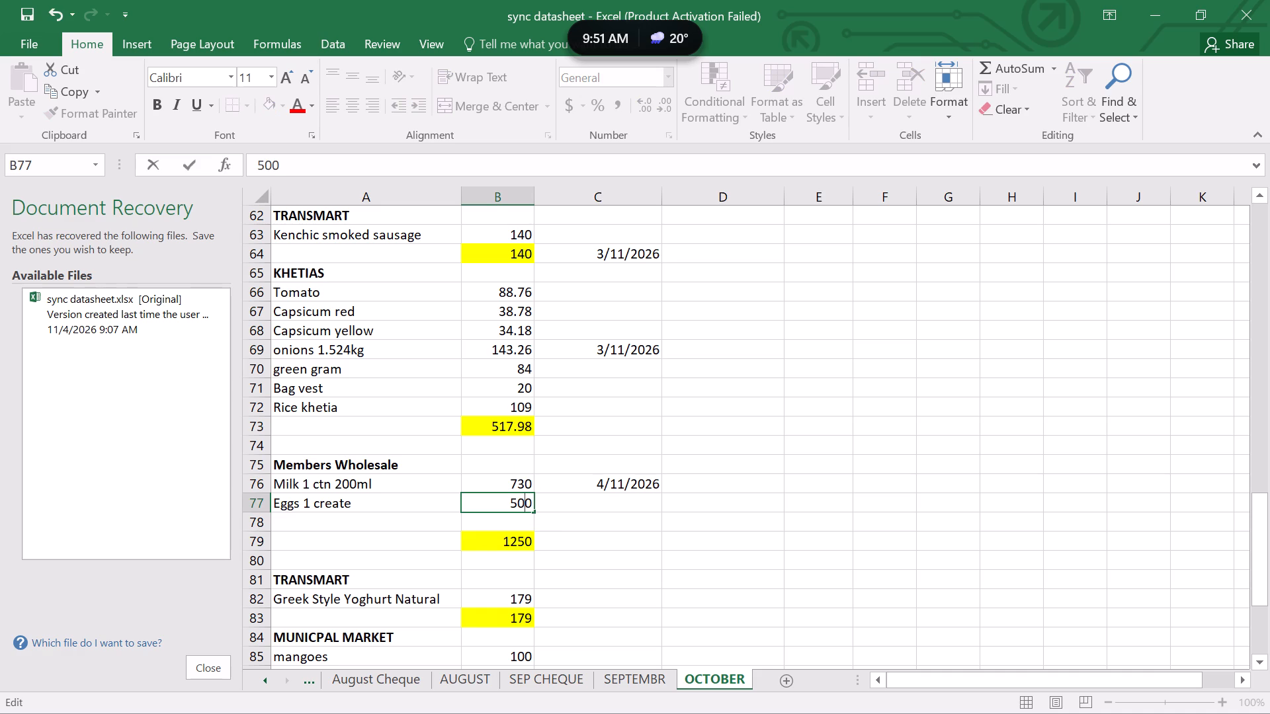
pyautogui.click(572, 517)
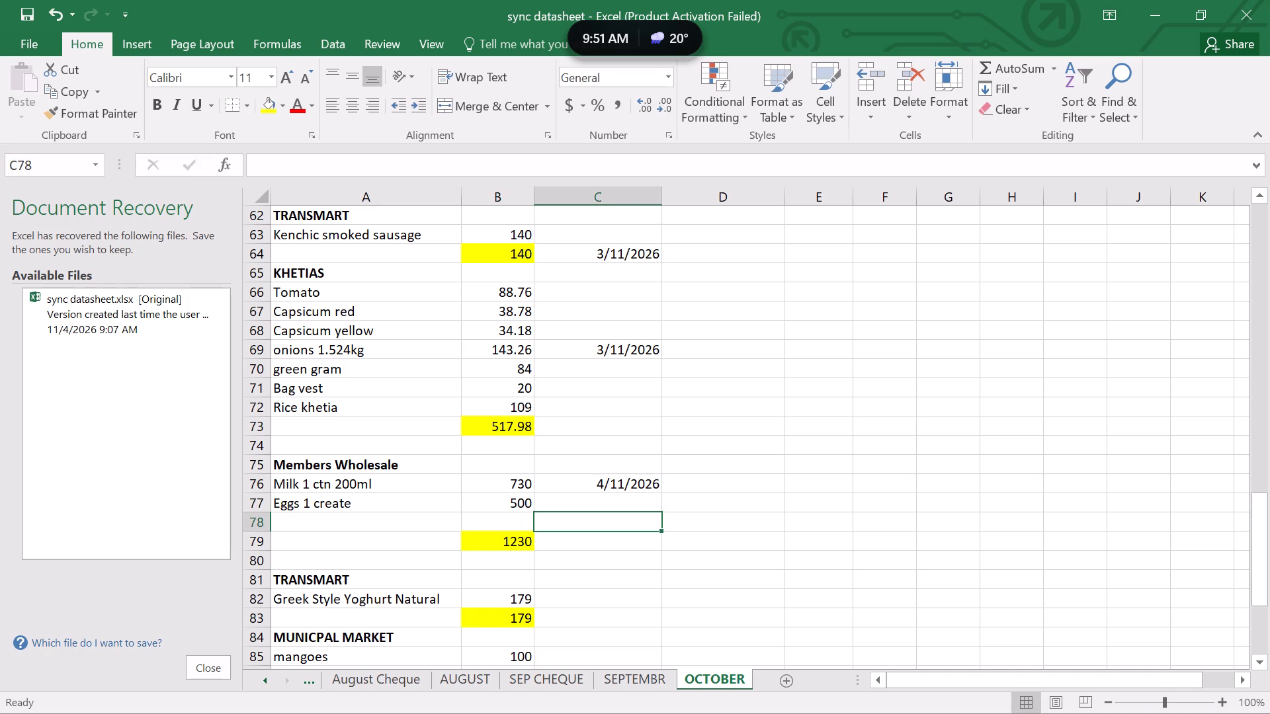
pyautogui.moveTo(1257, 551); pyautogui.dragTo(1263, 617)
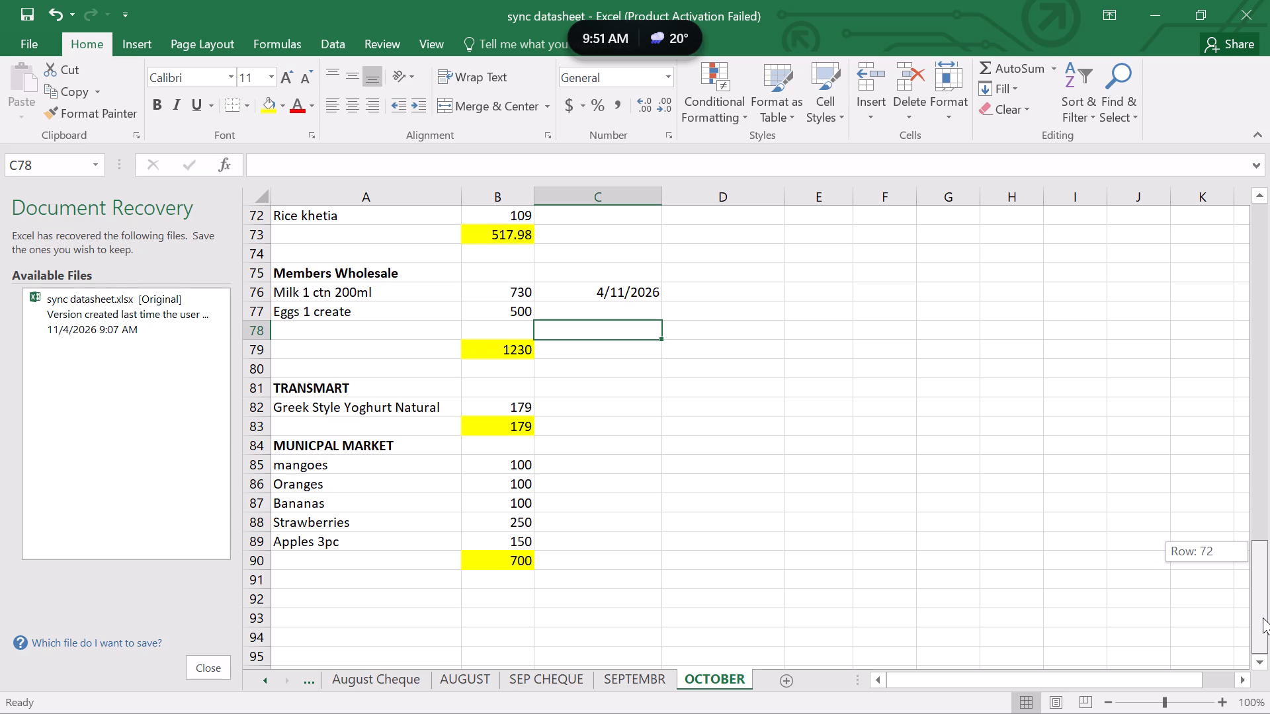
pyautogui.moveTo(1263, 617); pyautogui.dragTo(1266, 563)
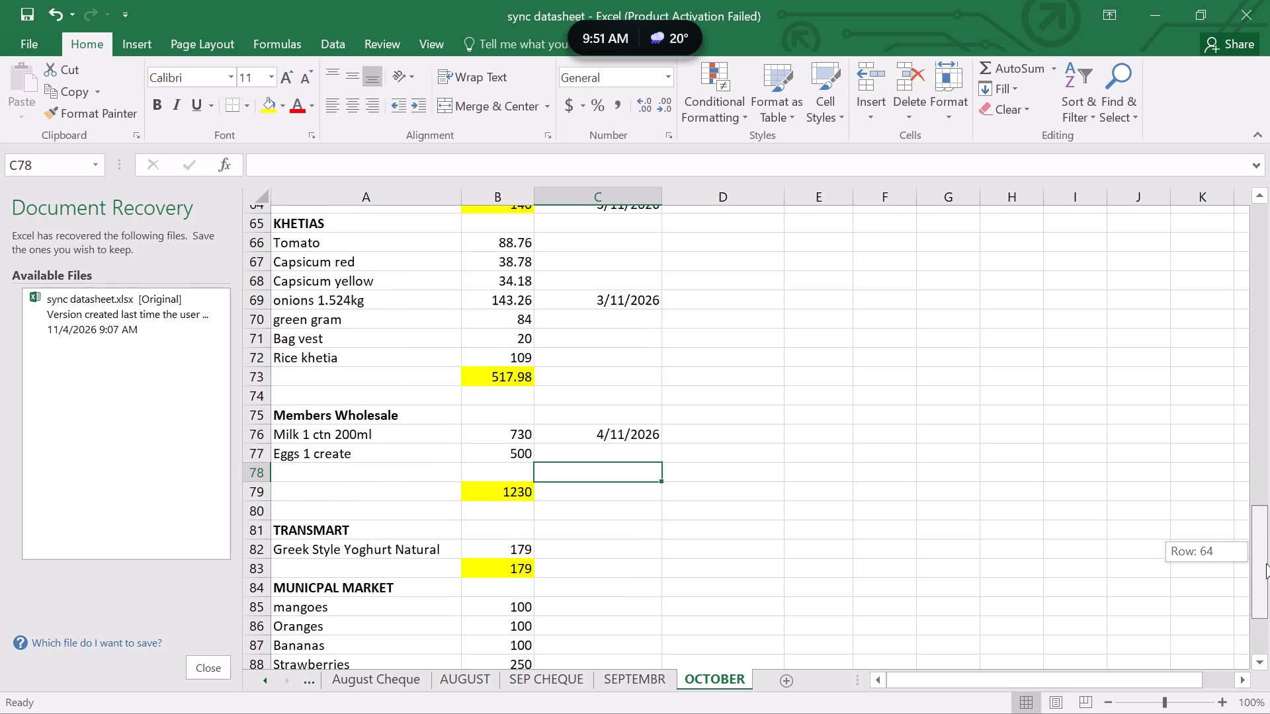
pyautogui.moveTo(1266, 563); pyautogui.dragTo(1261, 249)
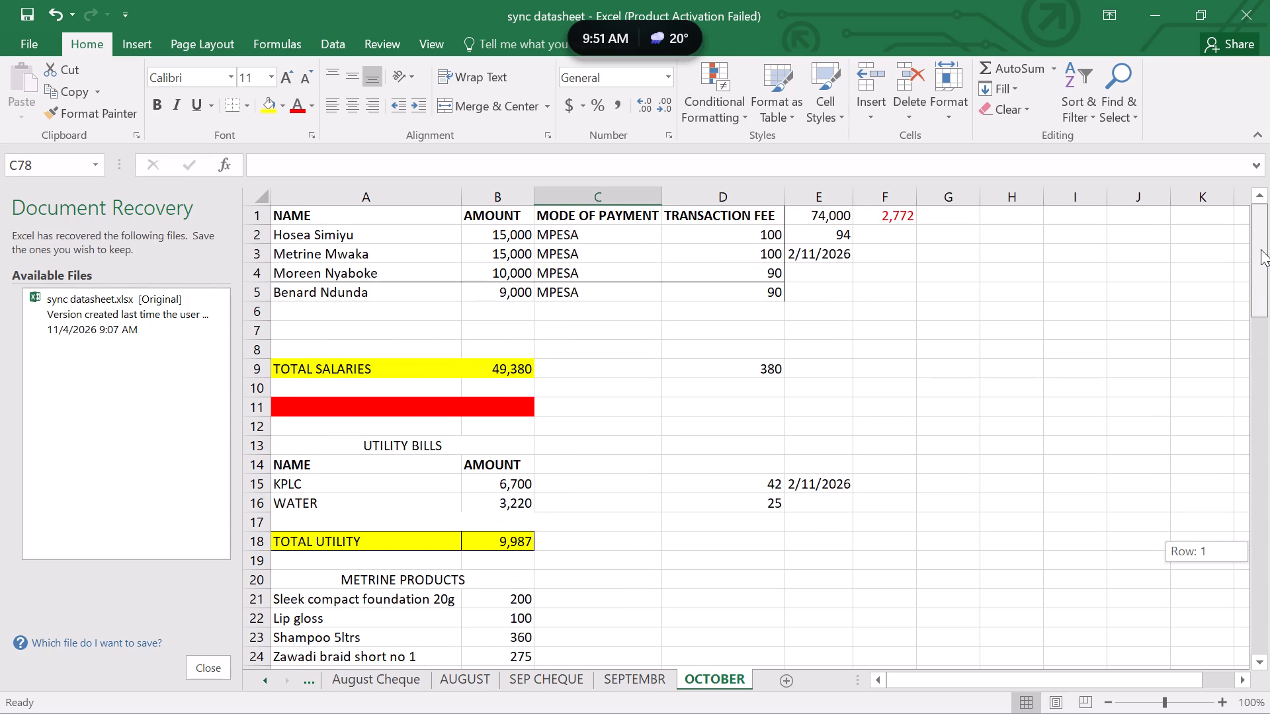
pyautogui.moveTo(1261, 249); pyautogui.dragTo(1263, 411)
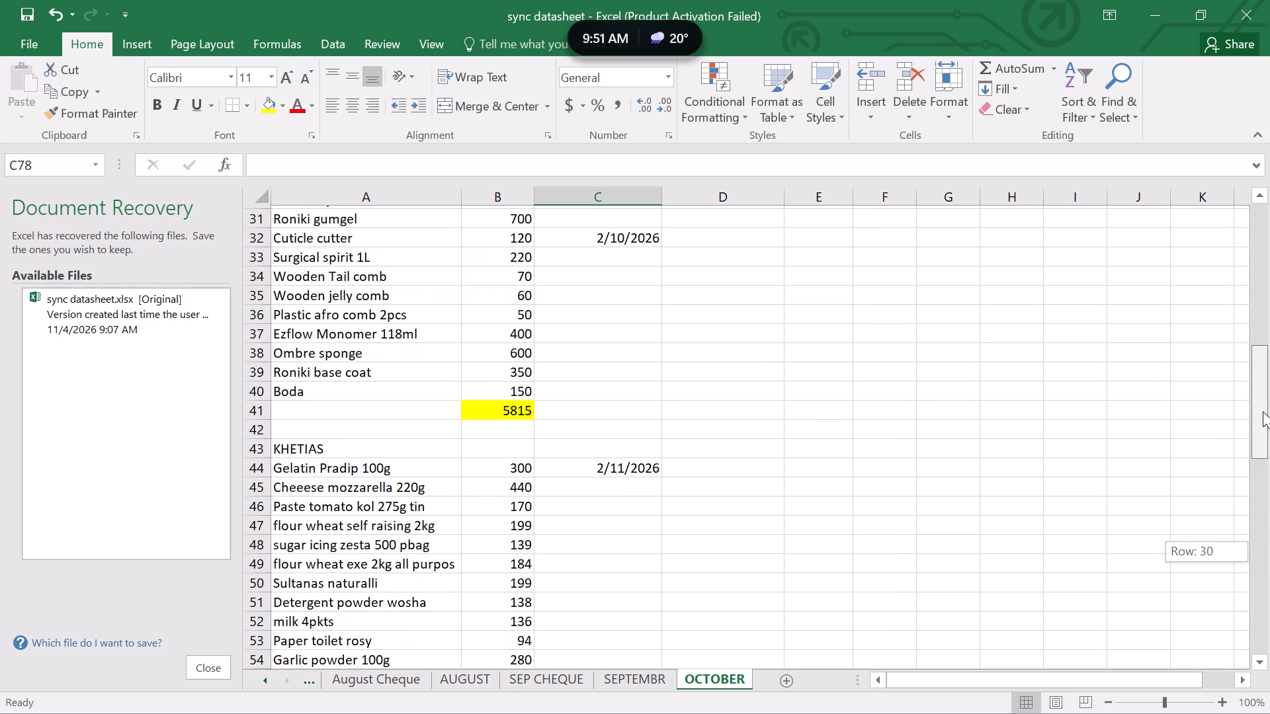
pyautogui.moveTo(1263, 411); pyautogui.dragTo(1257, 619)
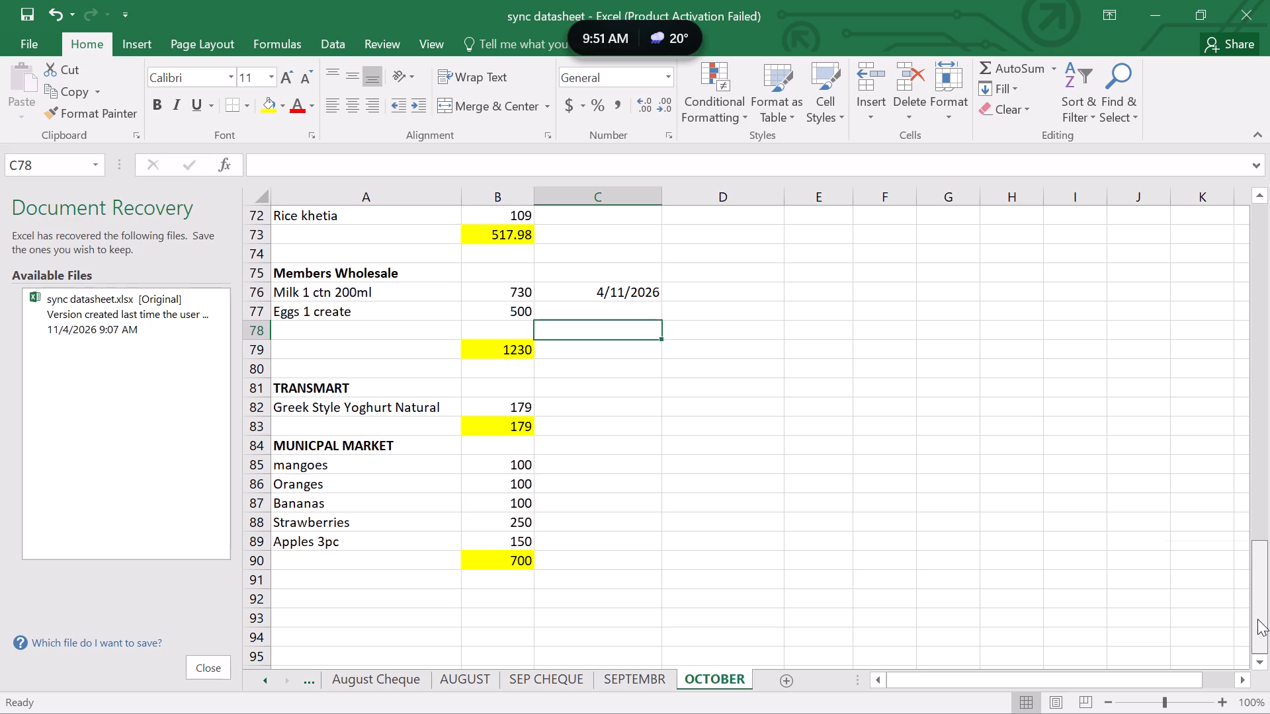
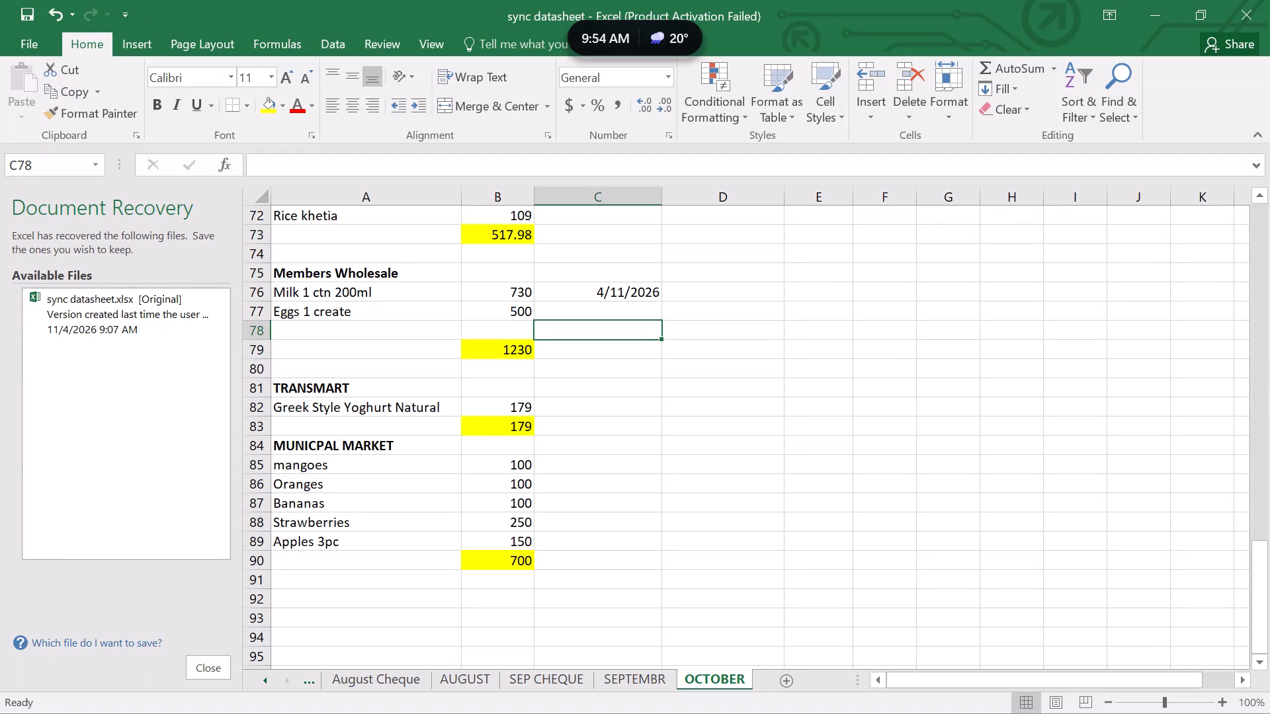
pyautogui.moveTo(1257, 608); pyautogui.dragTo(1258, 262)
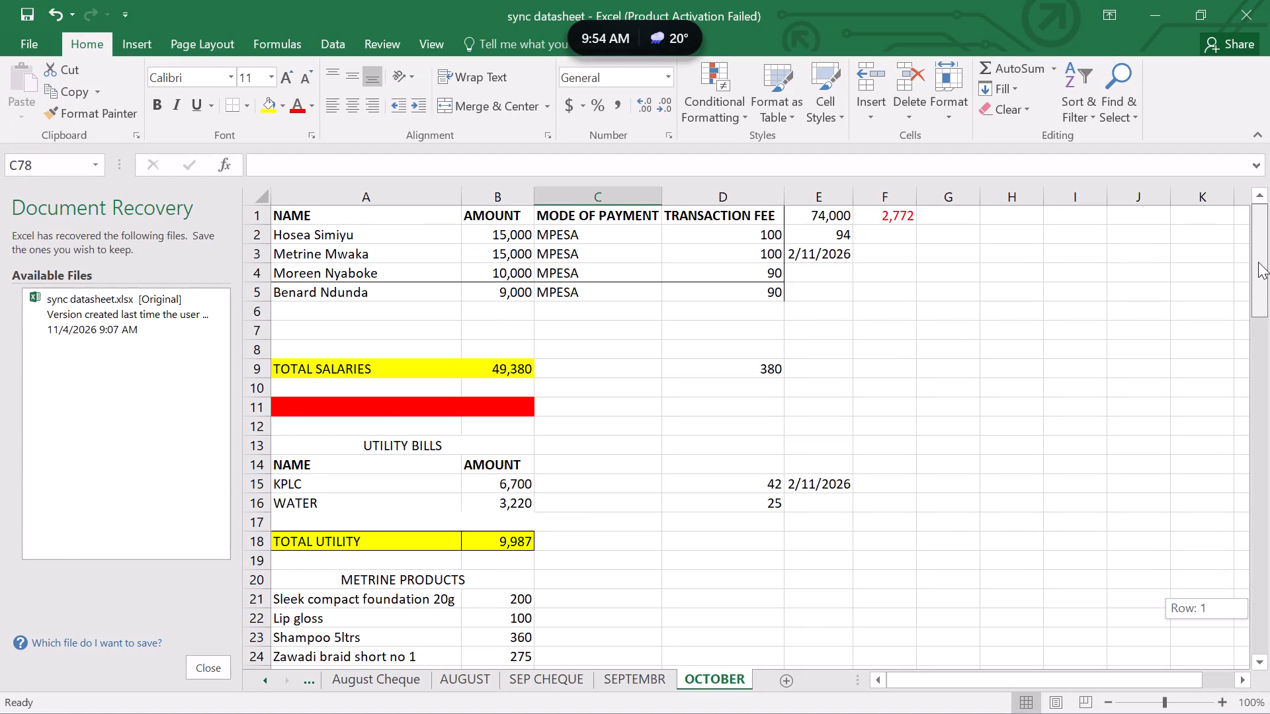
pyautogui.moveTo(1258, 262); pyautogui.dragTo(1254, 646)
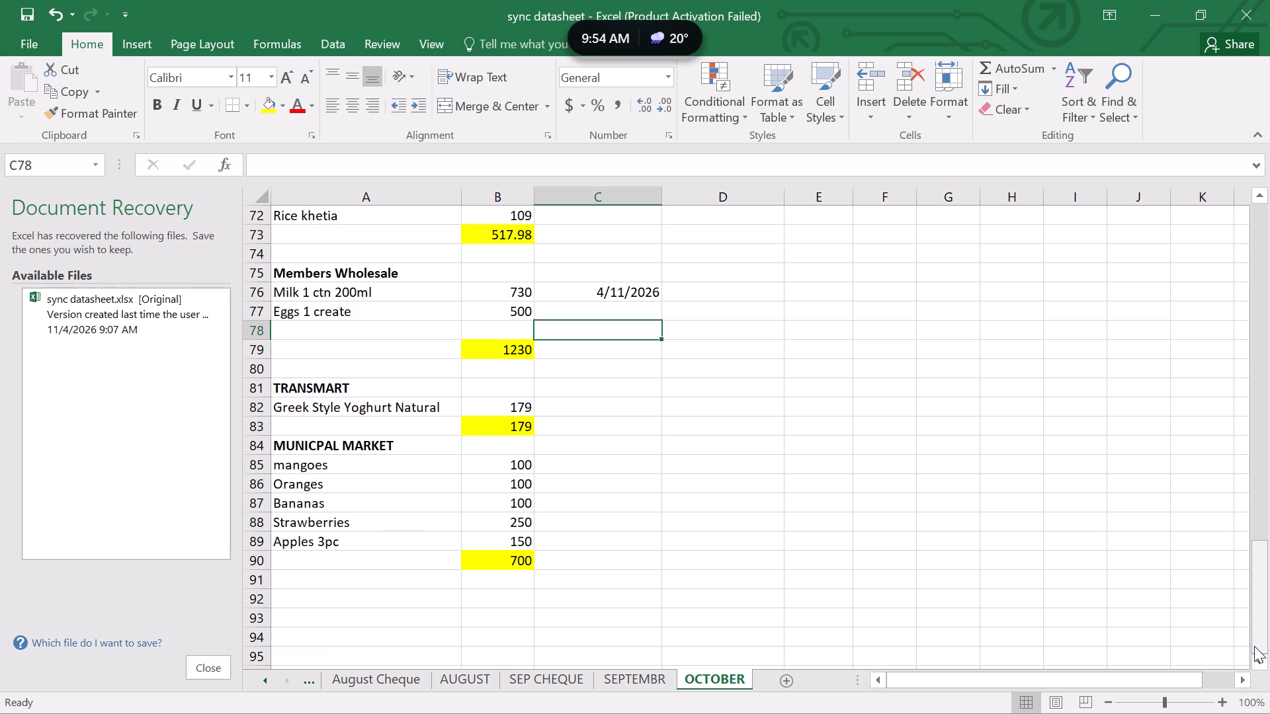
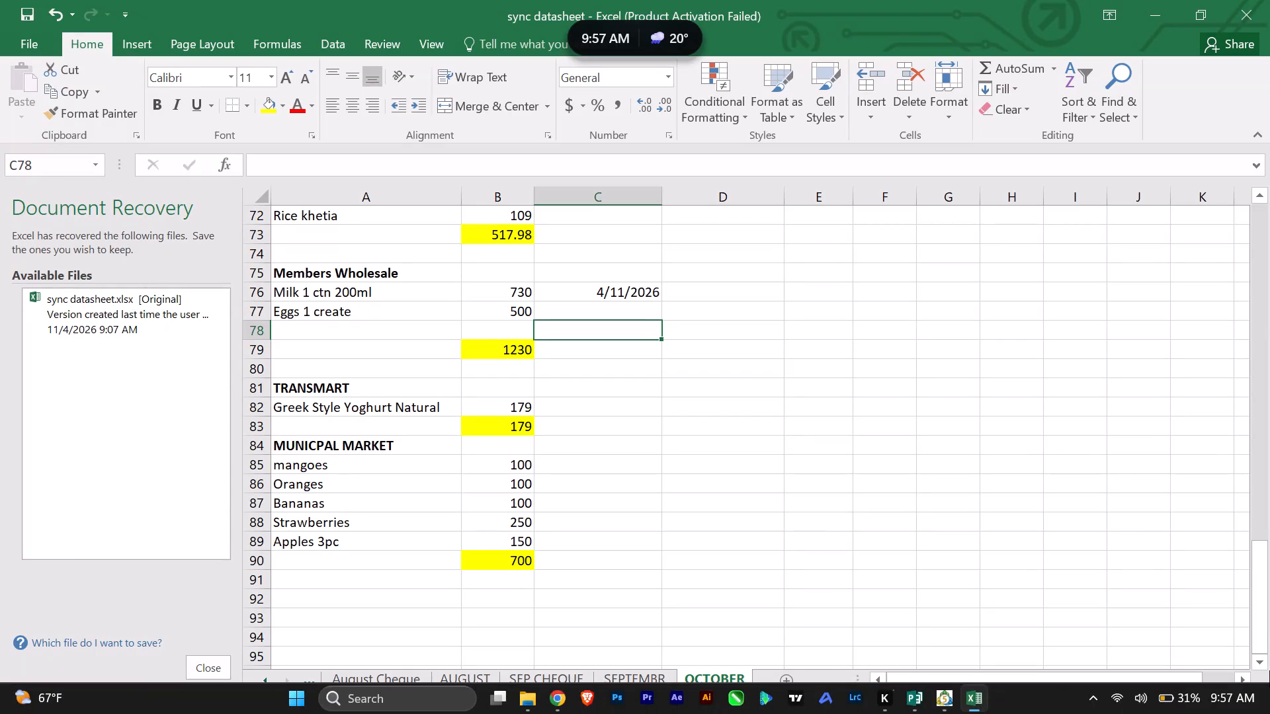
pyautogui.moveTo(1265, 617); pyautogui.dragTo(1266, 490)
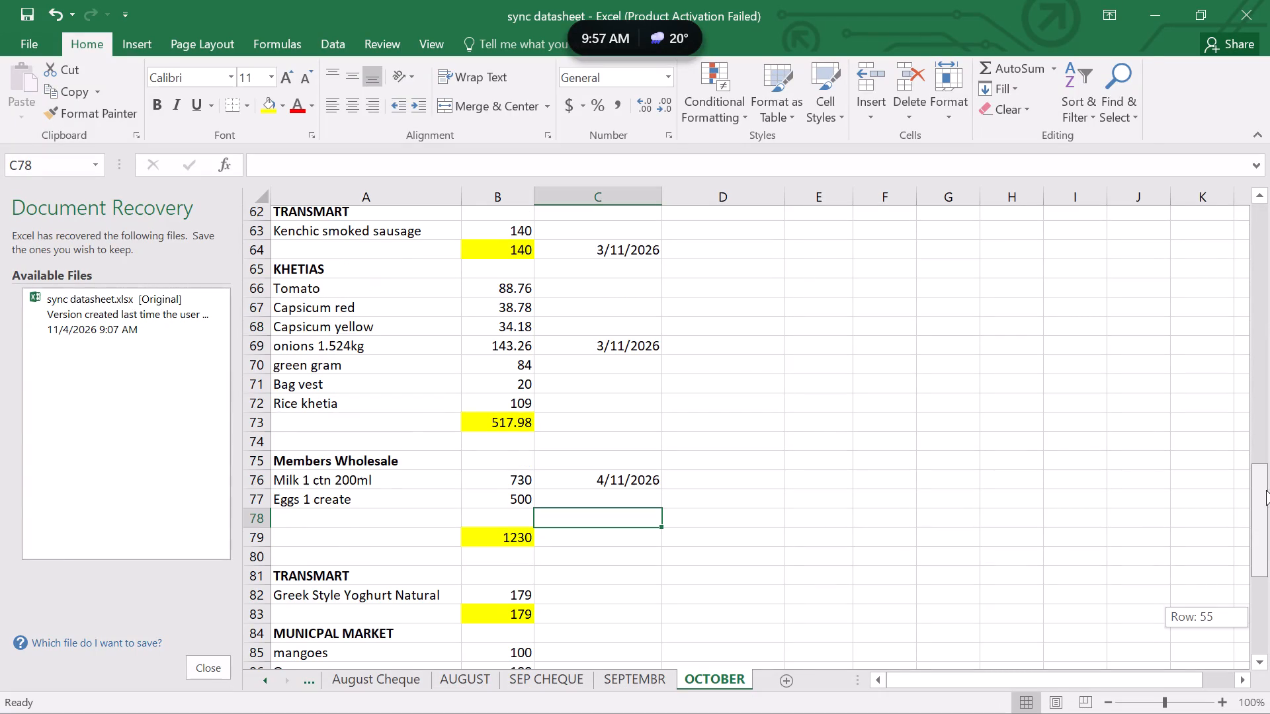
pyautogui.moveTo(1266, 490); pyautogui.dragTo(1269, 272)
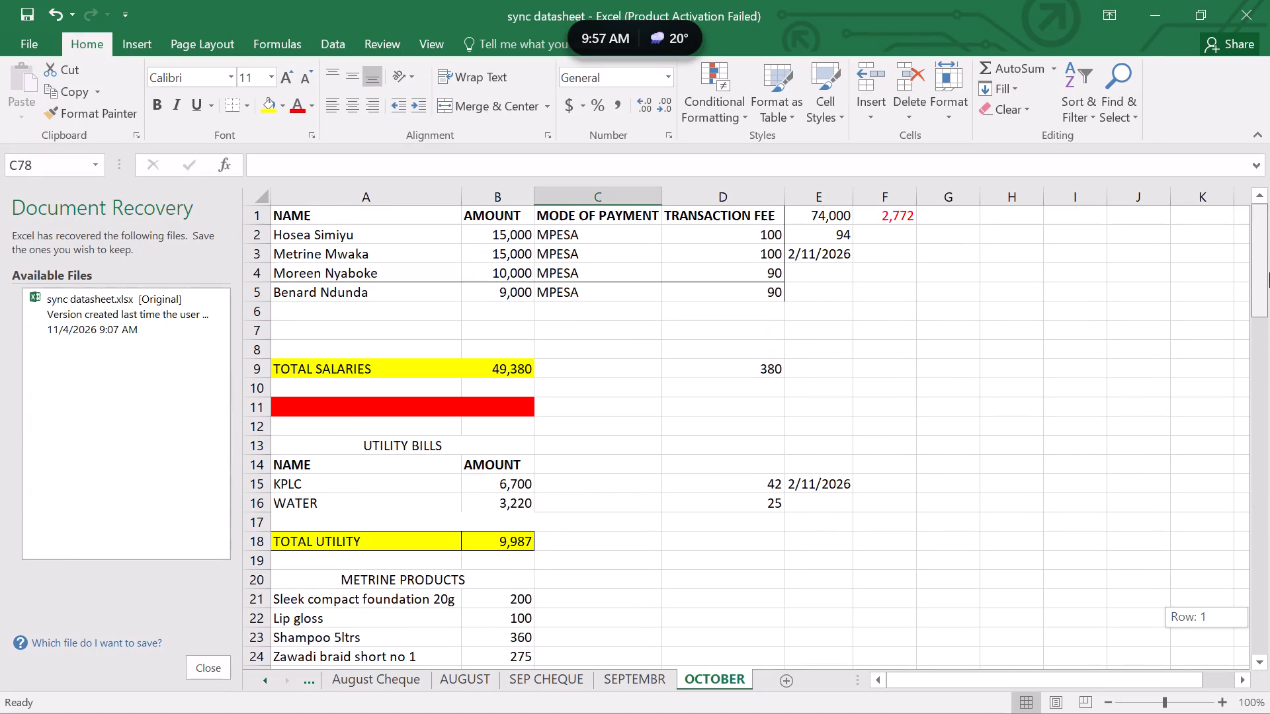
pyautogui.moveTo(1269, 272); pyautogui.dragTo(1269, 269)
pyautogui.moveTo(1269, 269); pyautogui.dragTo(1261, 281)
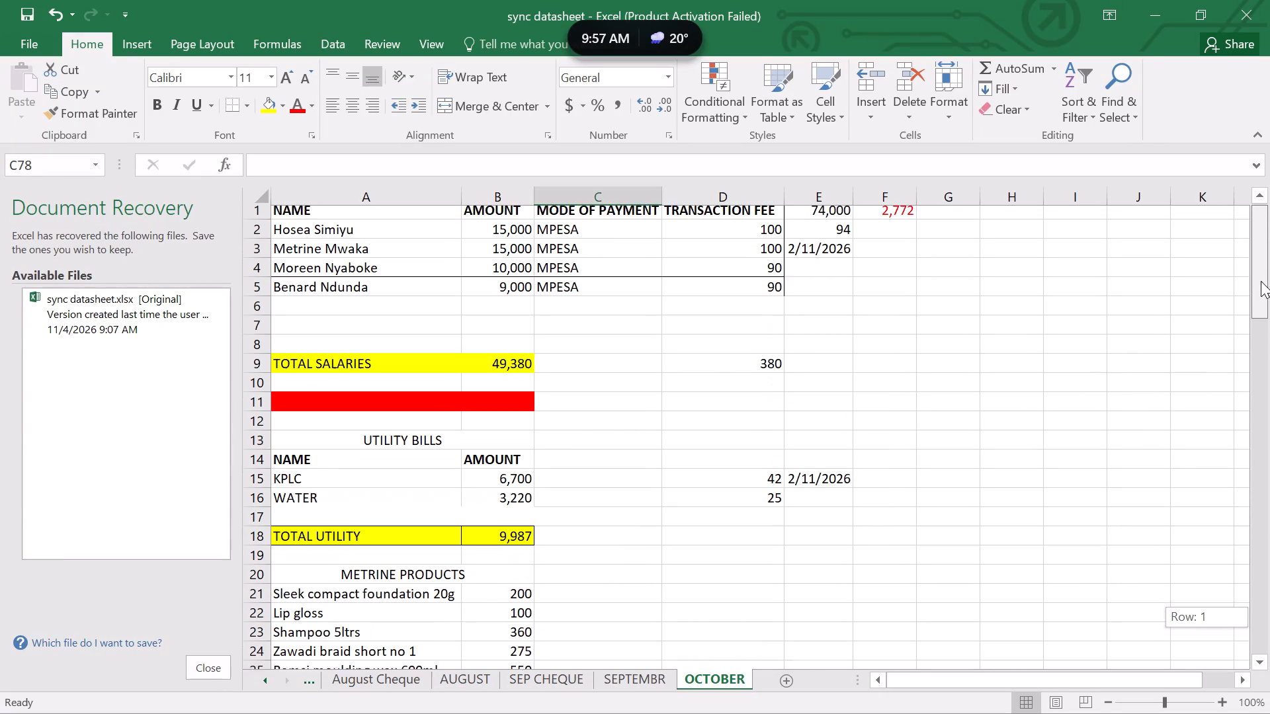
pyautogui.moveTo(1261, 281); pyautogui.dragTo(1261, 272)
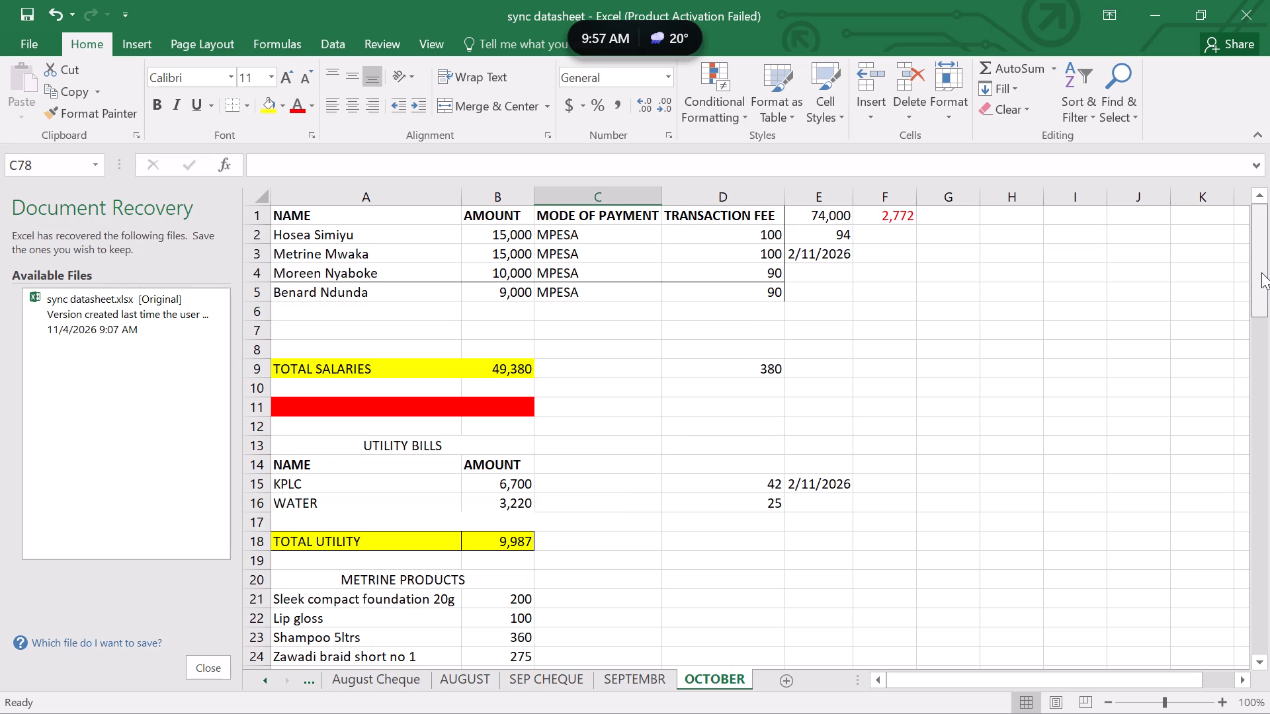
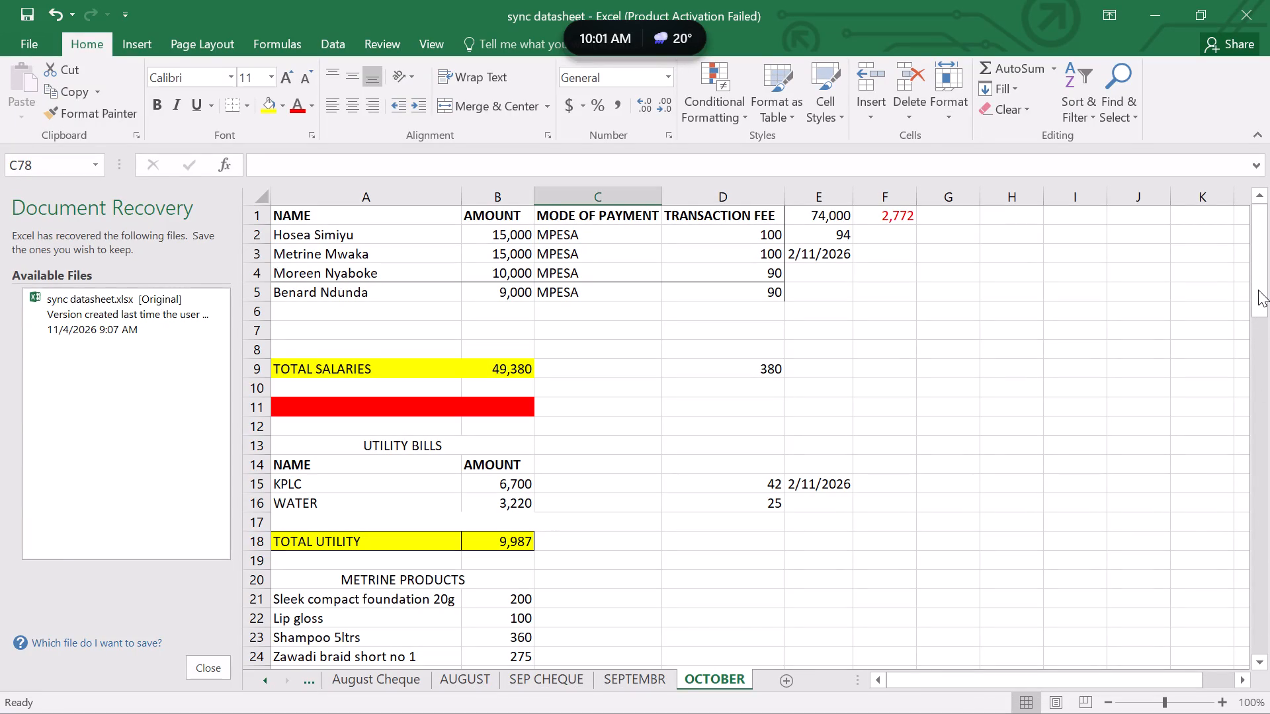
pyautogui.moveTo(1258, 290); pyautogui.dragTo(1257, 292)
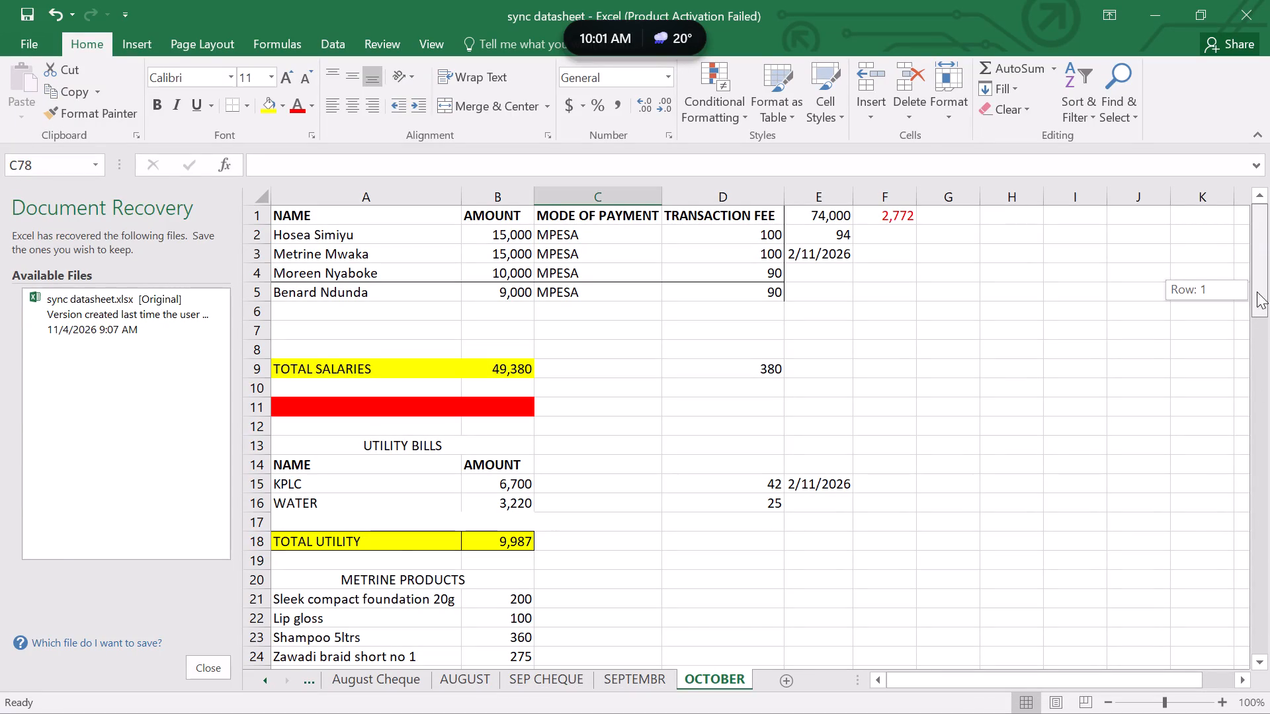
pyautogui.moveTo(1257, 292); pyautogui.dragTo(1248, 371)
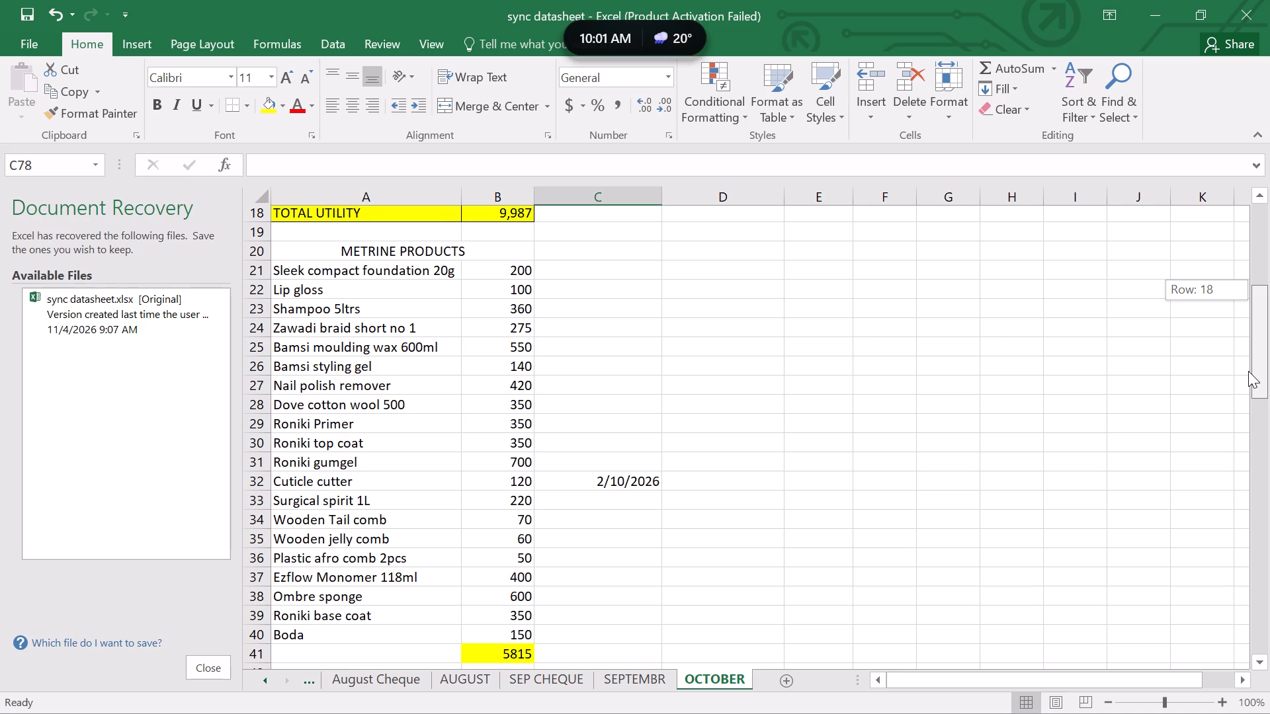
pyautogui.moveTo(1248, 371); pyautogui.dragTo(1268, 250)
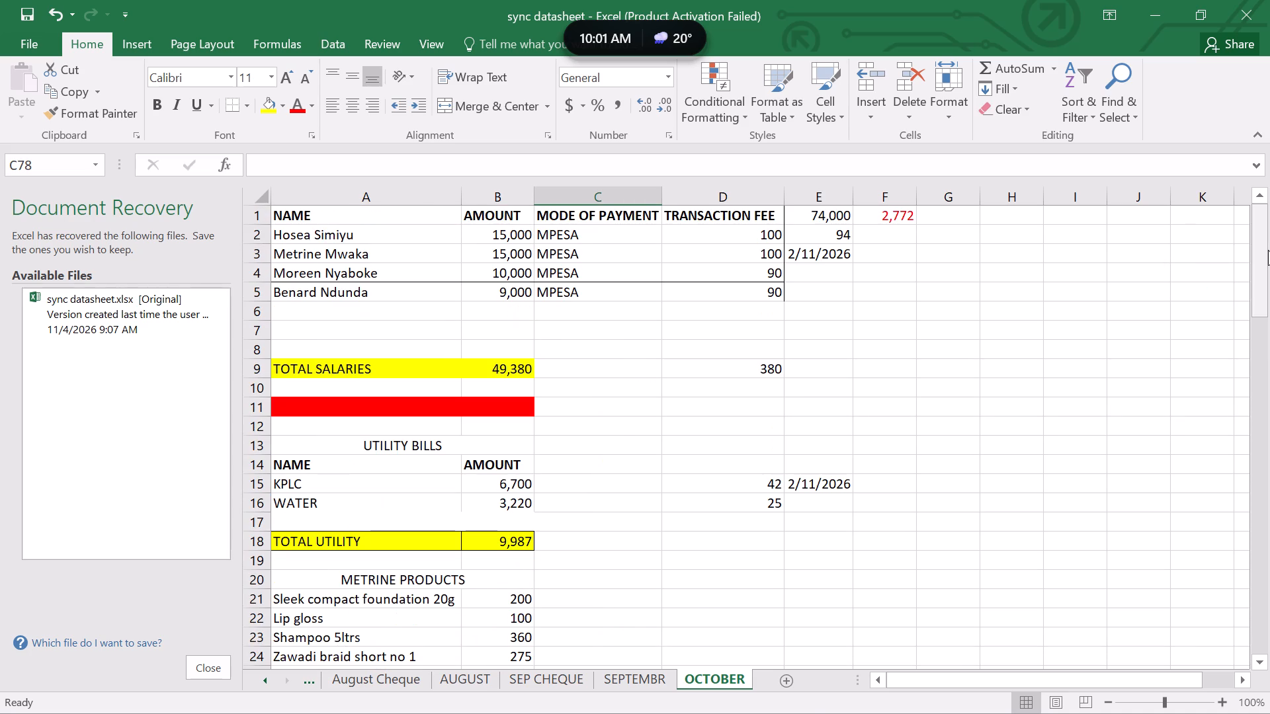